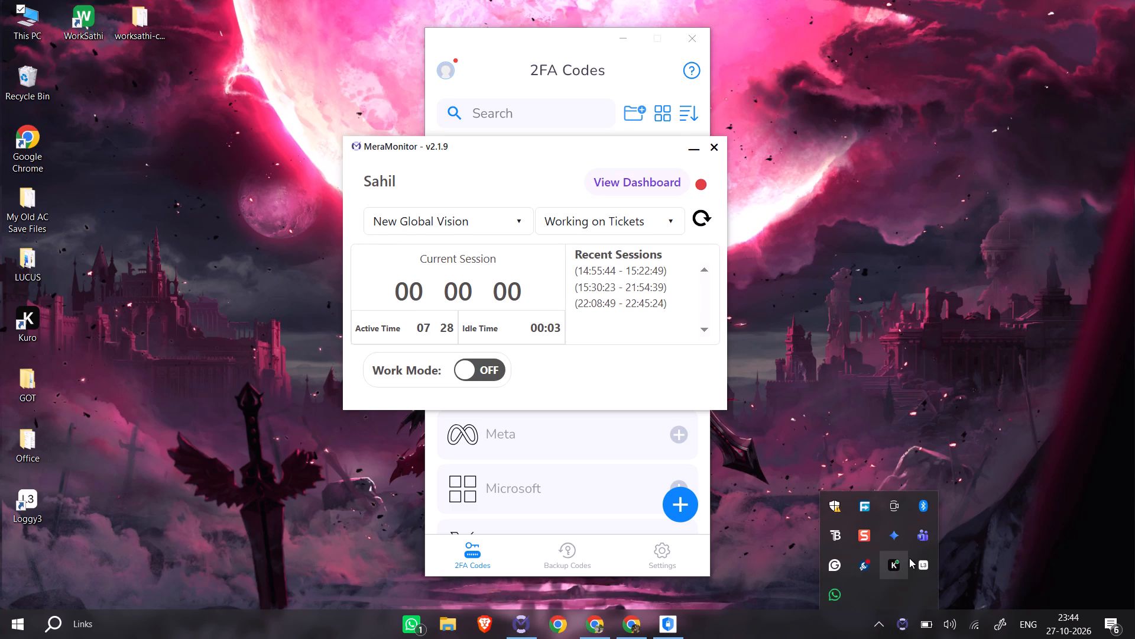
pyautogui.click(913, 560)
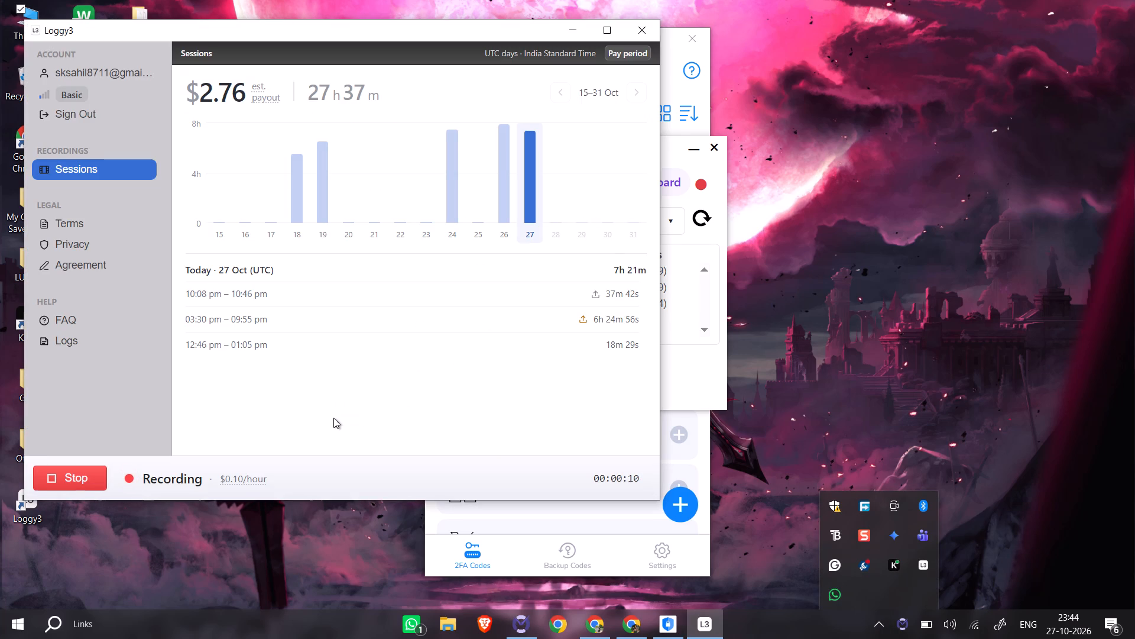
pyautogui.click(633, 32)
# Turn on Work Mode in MeraMonitor to start a new work session.
pyautogui.click(705, 329)
pyautogui.click(880, 419)
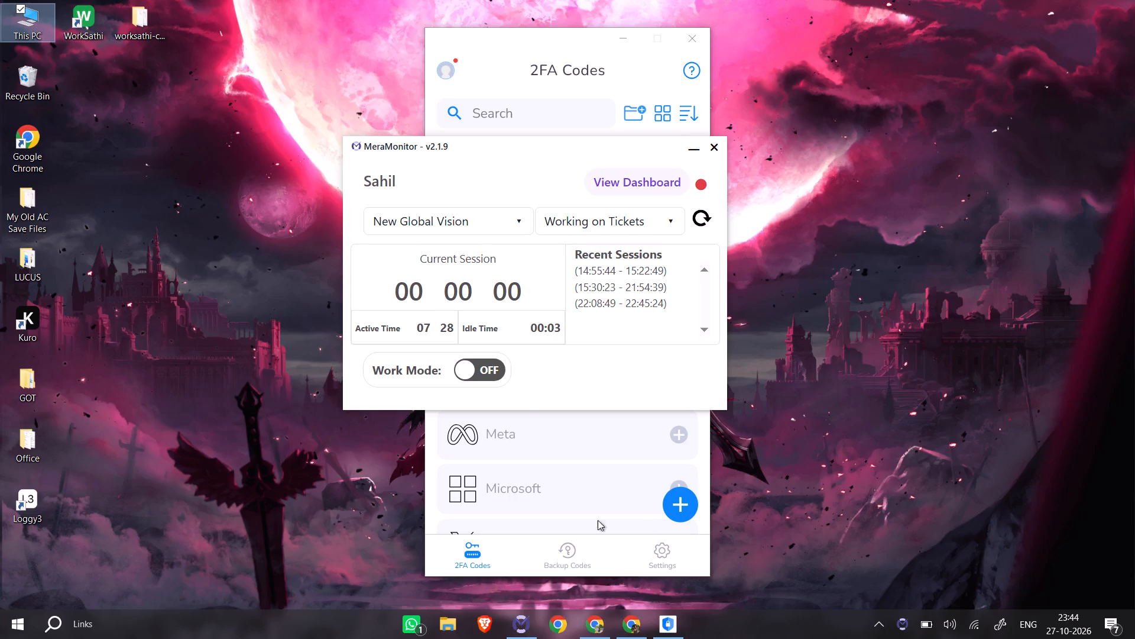
pyautogui.click(482, 366)
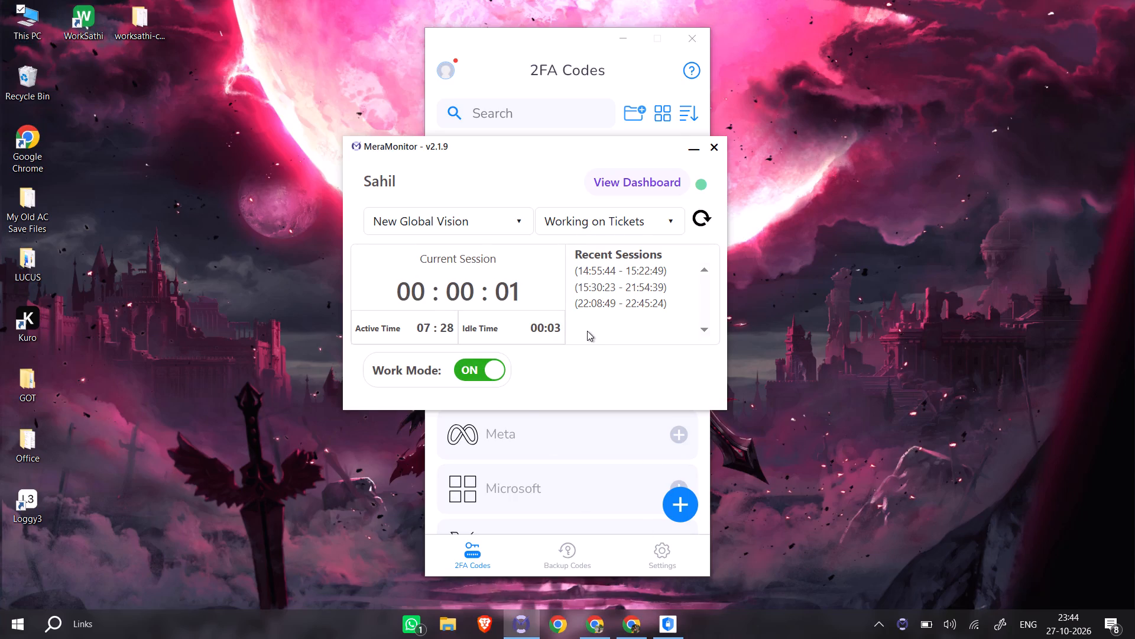
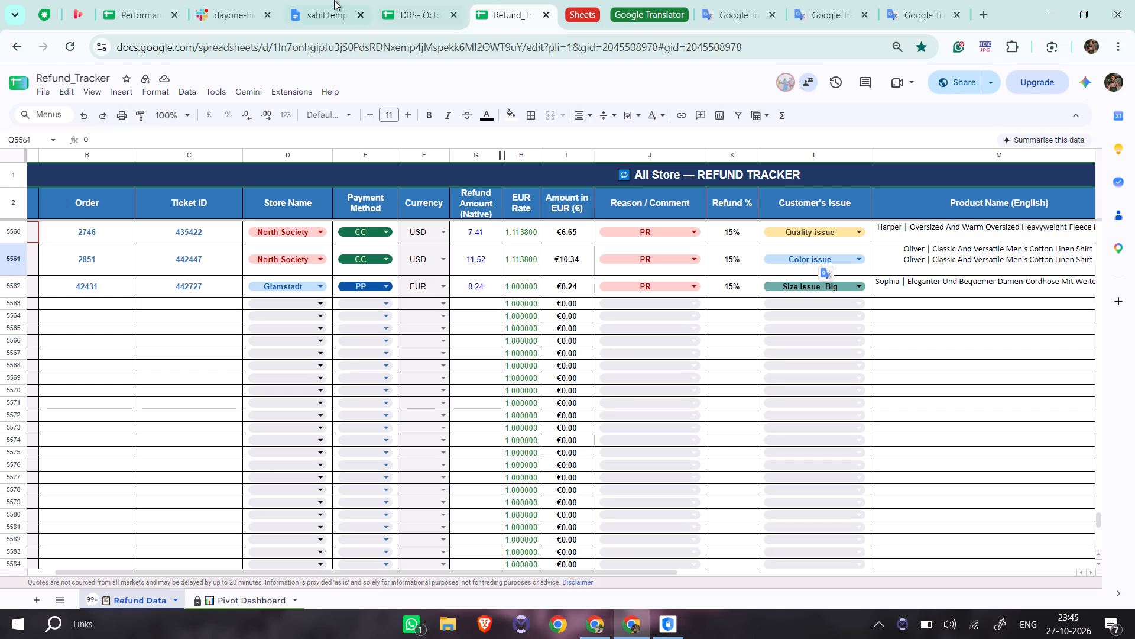
pyautogui.click(47, 0)
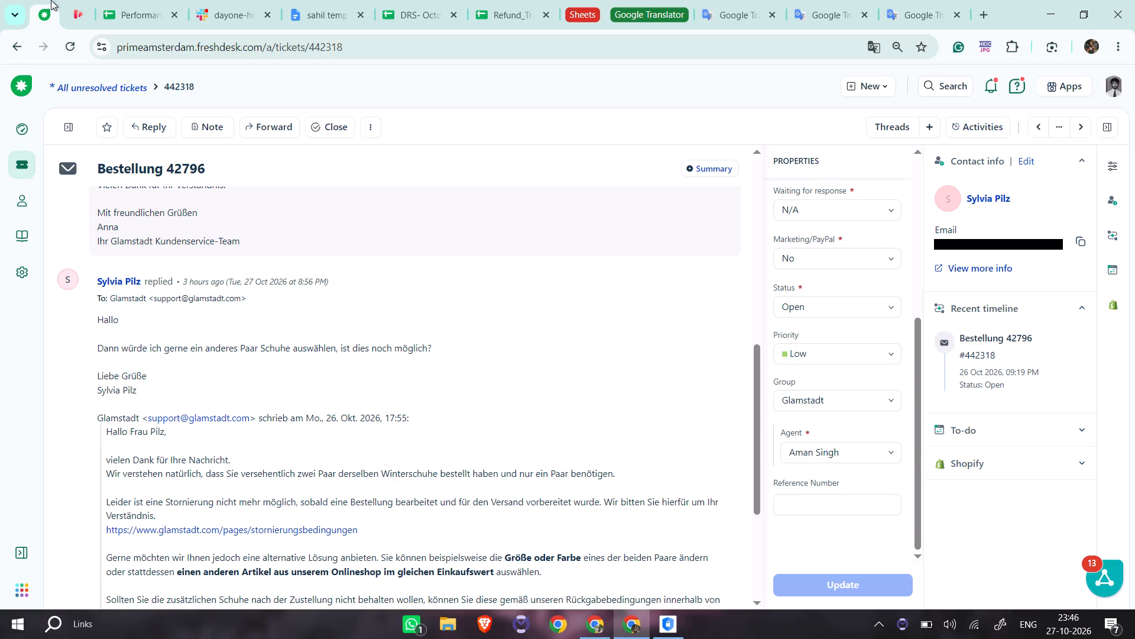
# Switch from the Freshdesk ticket to the Performance spreadsheet in Google Sheets.
pyautogui.hotkey('ctrl', '1')
pyautogui.hotkey('ctrl', 'Tab')
pyautogui.hotkey('ctrl', 'Tab')
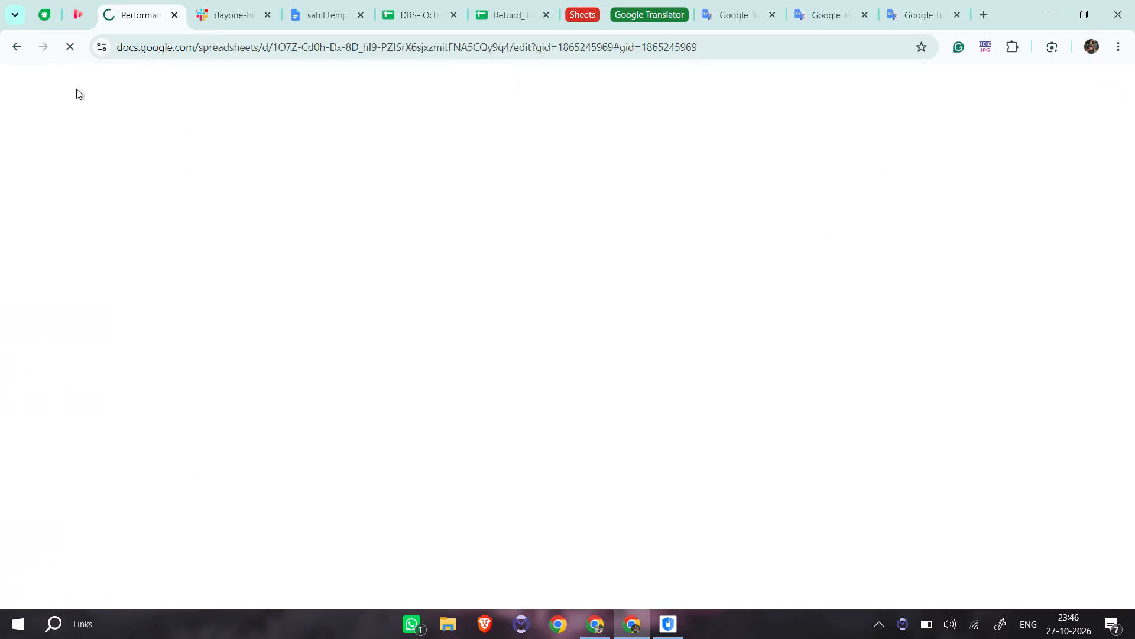
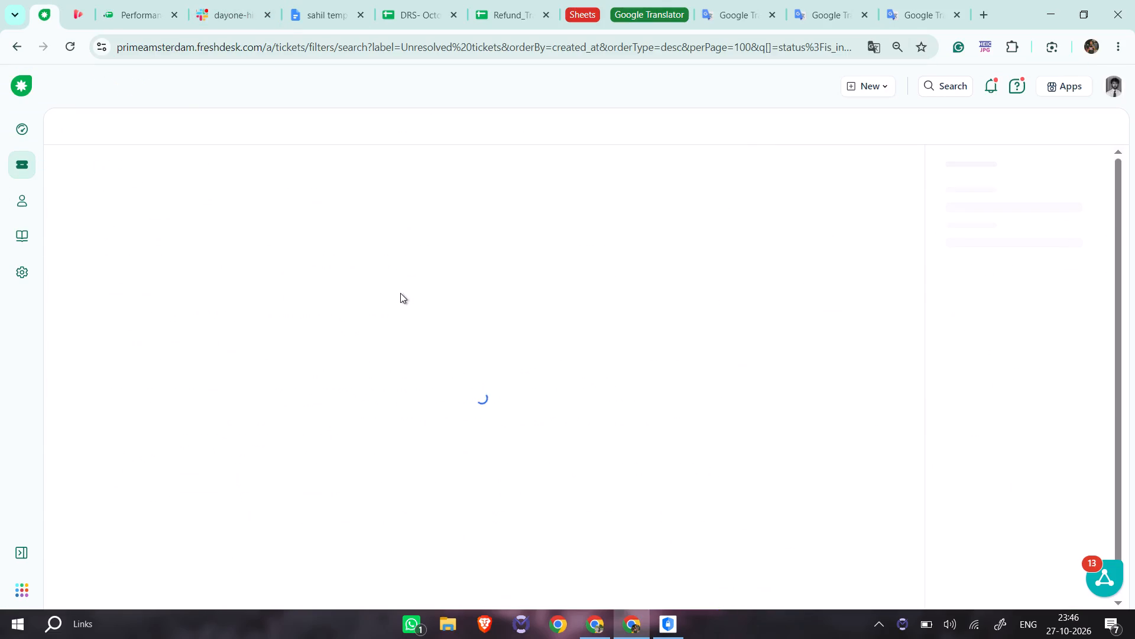
pyautogui.scroll(2, 400, 293)
pyautogui.scroll(2, 486, 350)
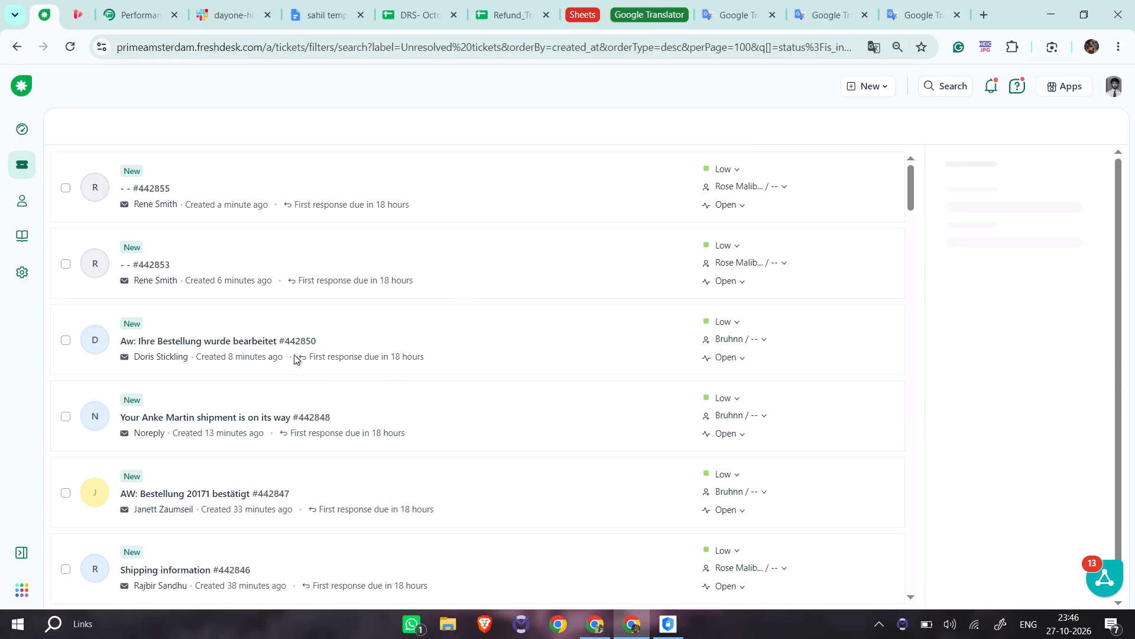
pyautogui.scroll(3, 263, 286)
pyautogui.click(161, 188)
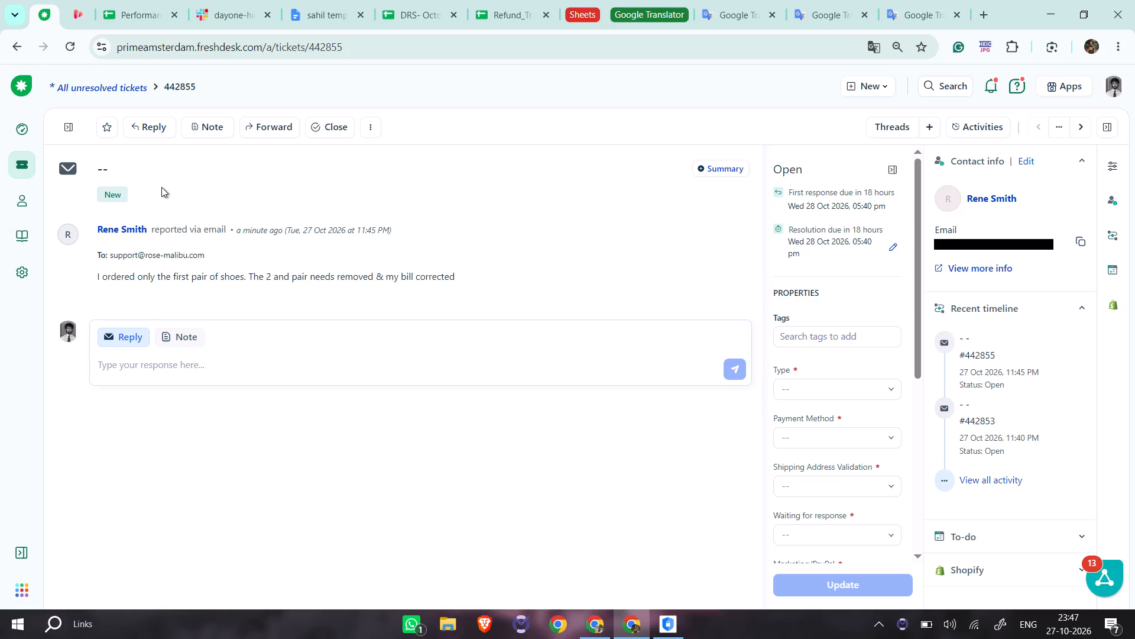
# Return to the unresolved tickets list and set the page translation to the detected original language.
pyautogui.click(15, 162)
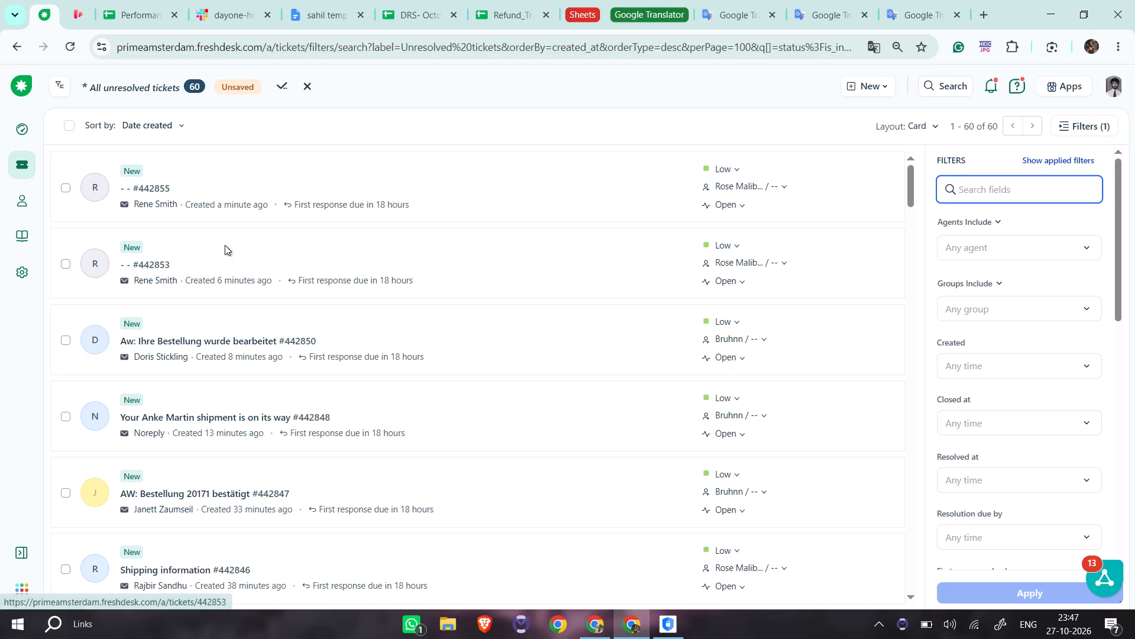
pyautogui.click(874, 50)
pyautogui.click(773, 73)
# Review tickets 442855 and 442853 in sequence and advance to ticket 442850, Aw: Ihre Bestellung wurde bearbeitet.
pyautogui.click(145, 189)
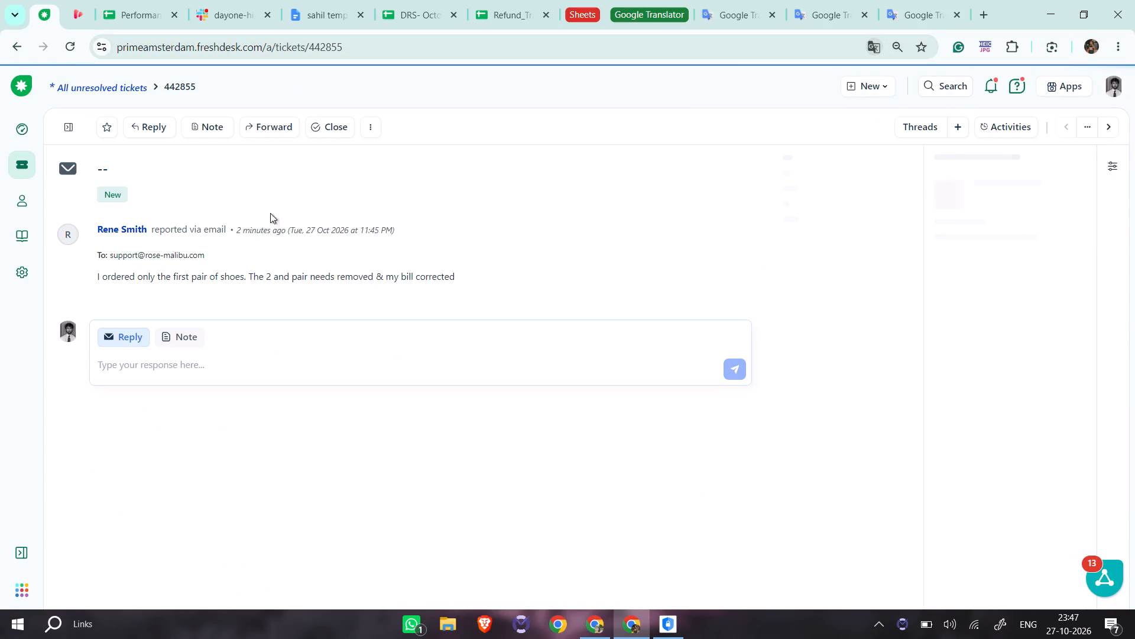
pyautogui.press('j')
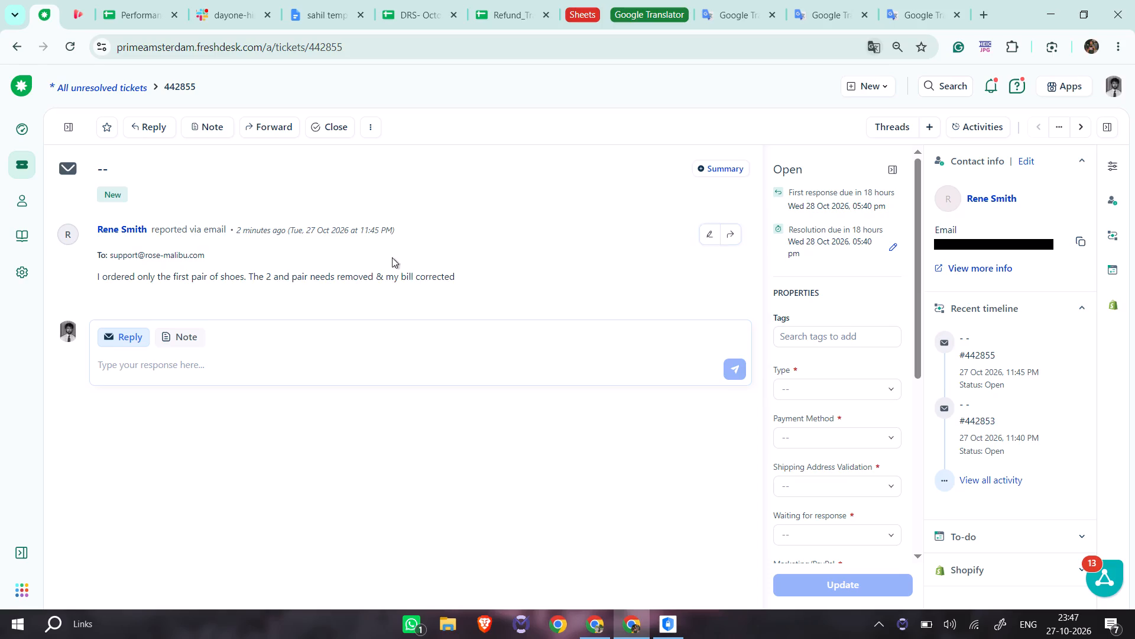
pyautogui.hscroll(-3, 409, 267)
pyautogui.scroll(-3, 575, 302)
pyautogui.hscroll(-1, 755, 311)
pyautogui.click(583, 270)
pyautogui.press('j')
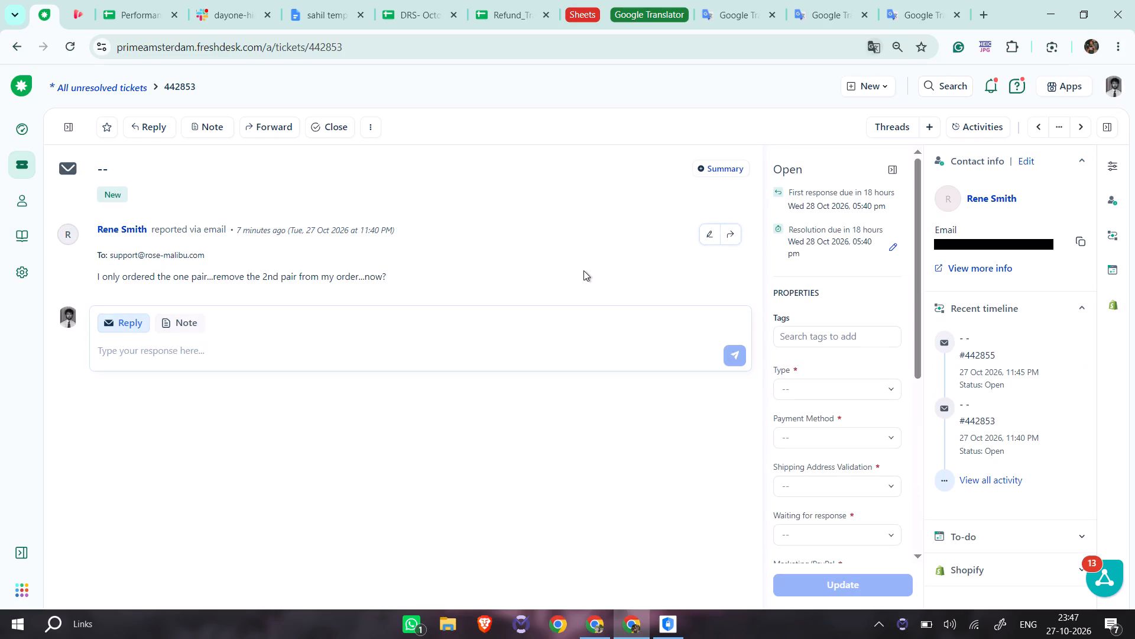
pyautogui.press('j')
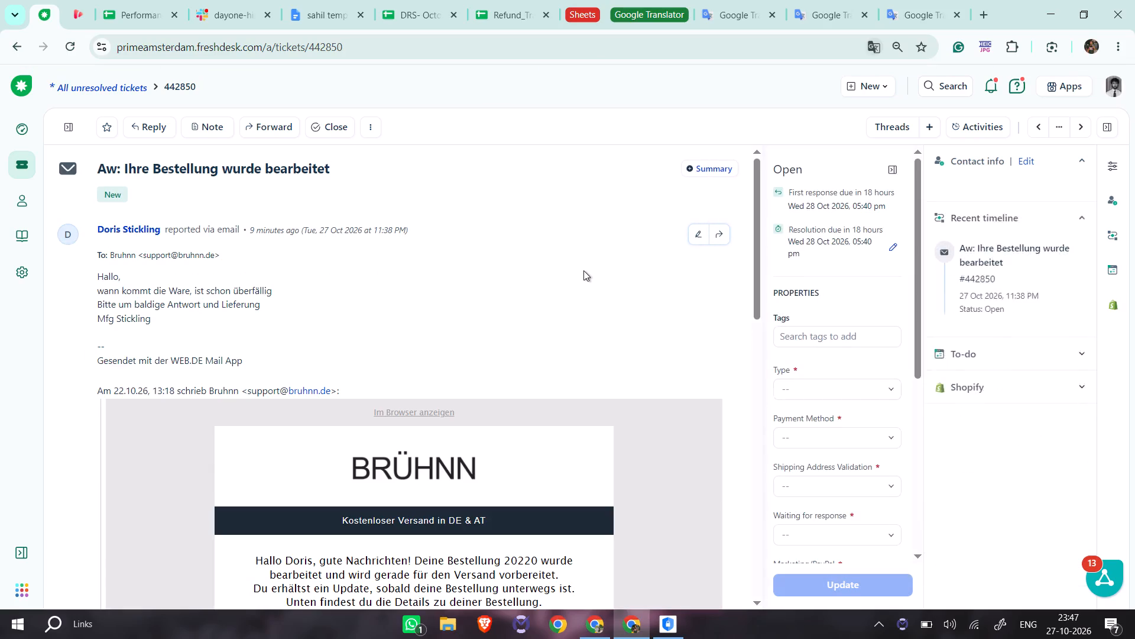
# Translate the German ticket 442850 into English.
pyautogui.rightClick(422, 304)
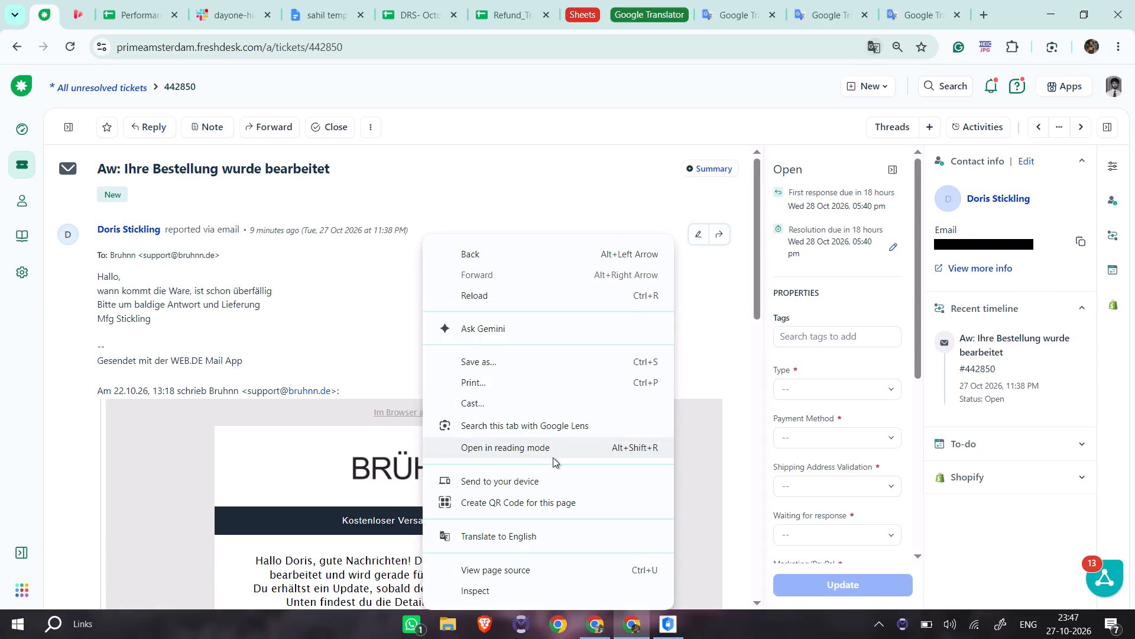
pyautogui.click(527, 534)
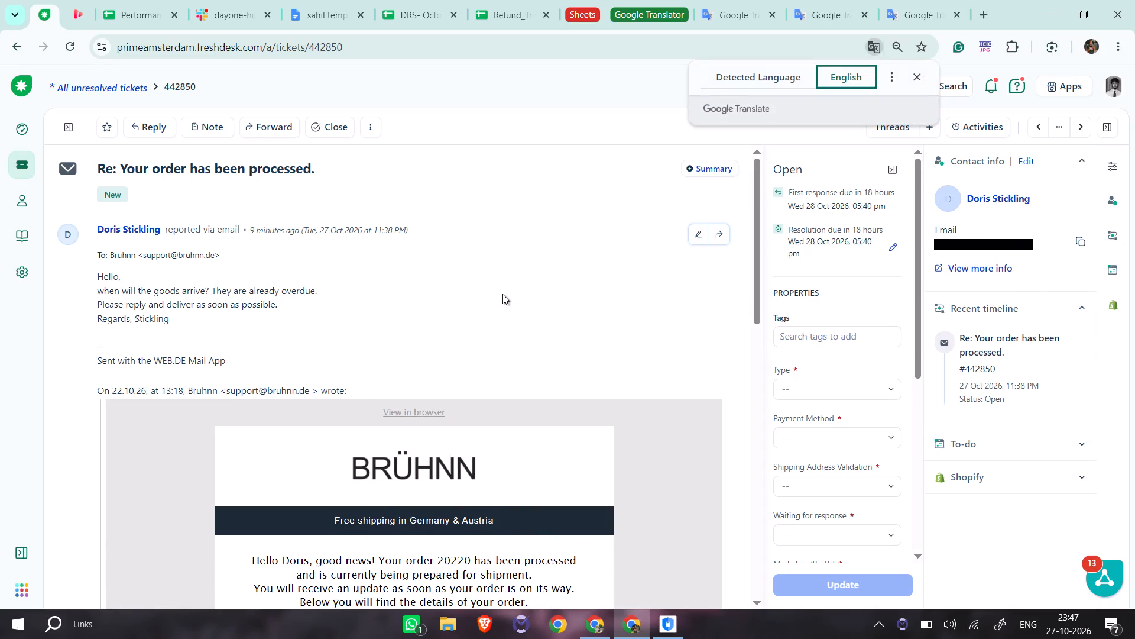
pyautogui.click(384, 277)
pyautogui.scroll(-11, 1018, 287)
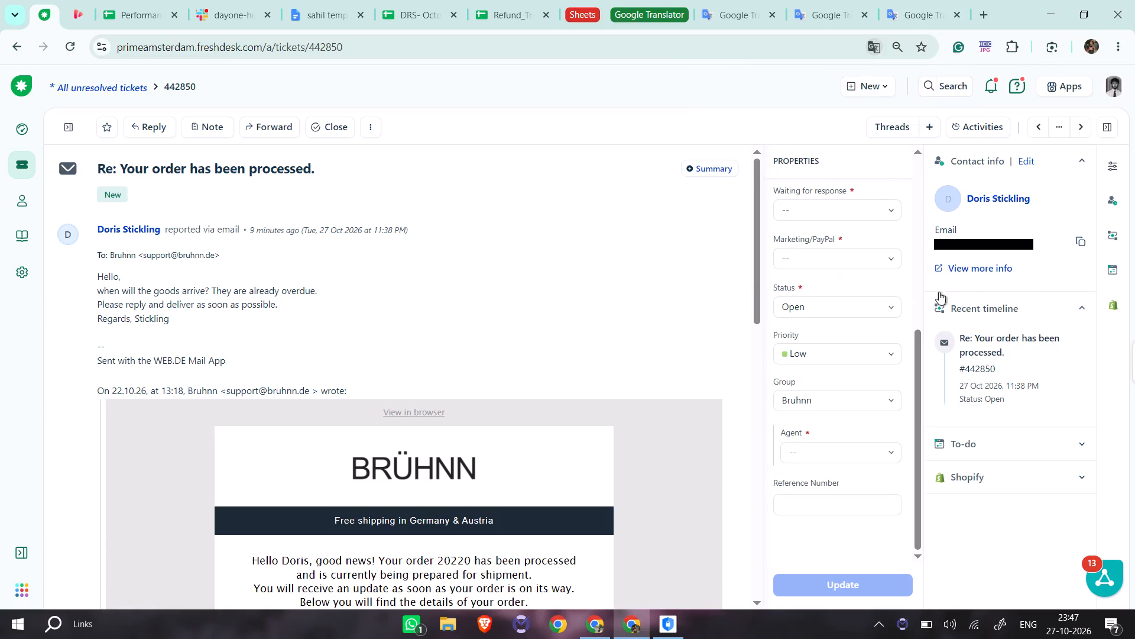
pyautogui.tripleClick(1075, 238)
pyautogui.click(1074, 238)
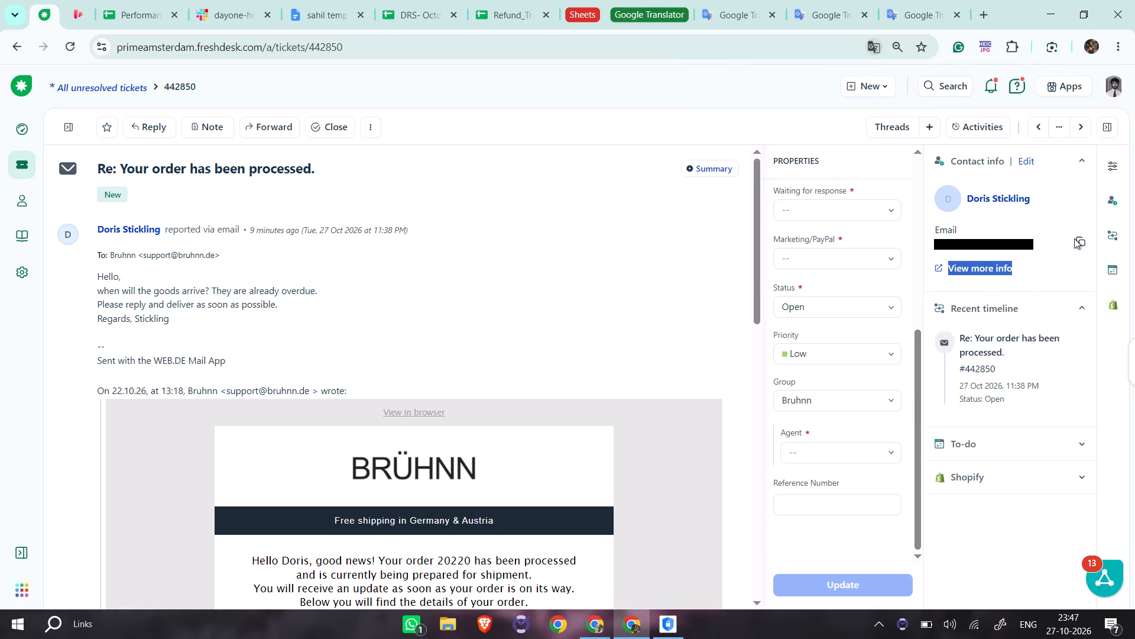
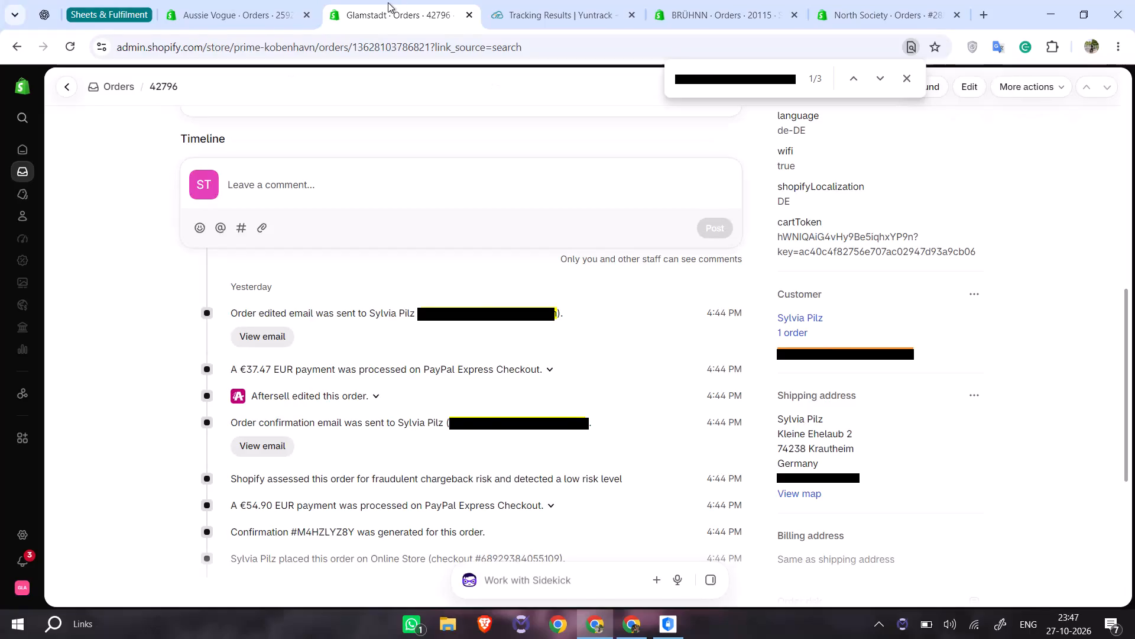
pyautogui.hotkey('ctrl', 'Tab')
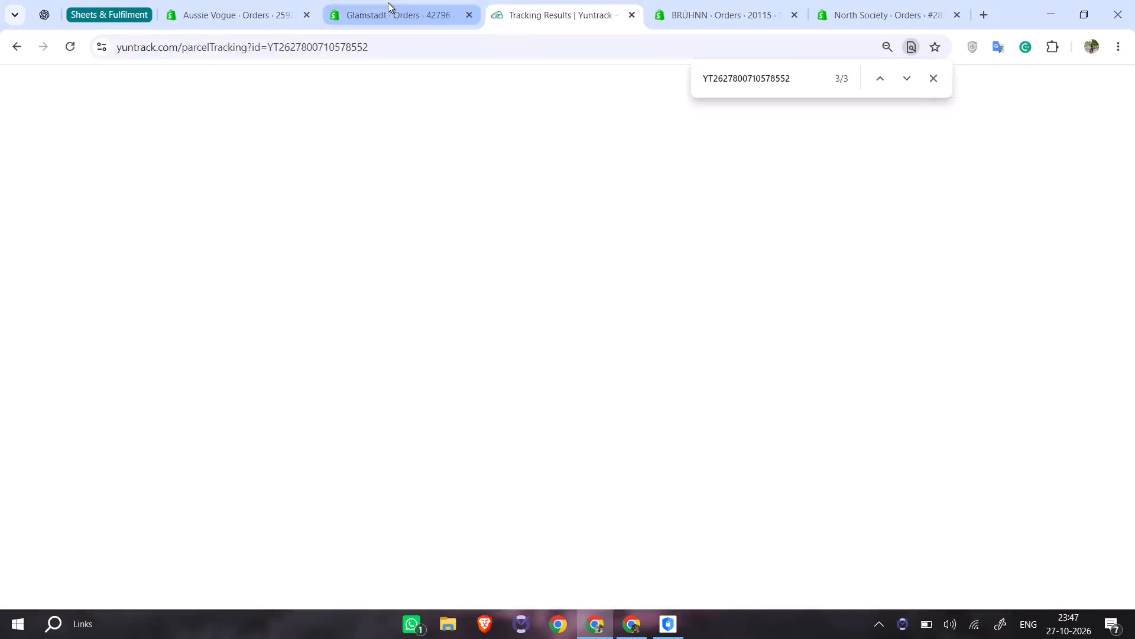
pyautogui.hotkey('ctrl', 'Tab')
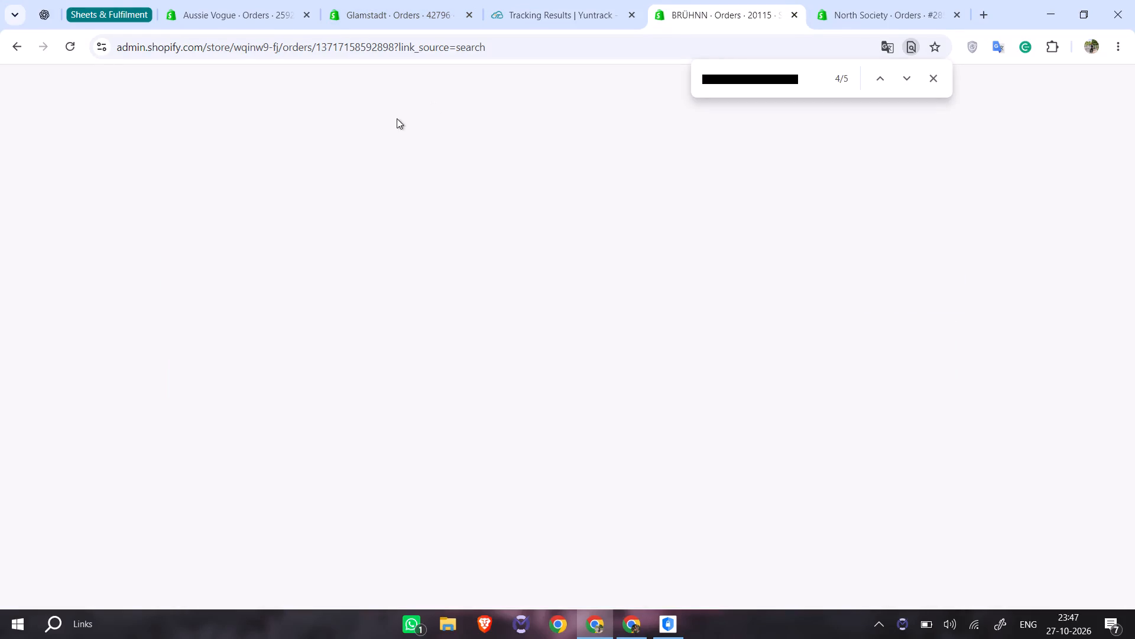
pyautogui.click(482, 188)
pyautogui.hotkey('ctrl', 'a')
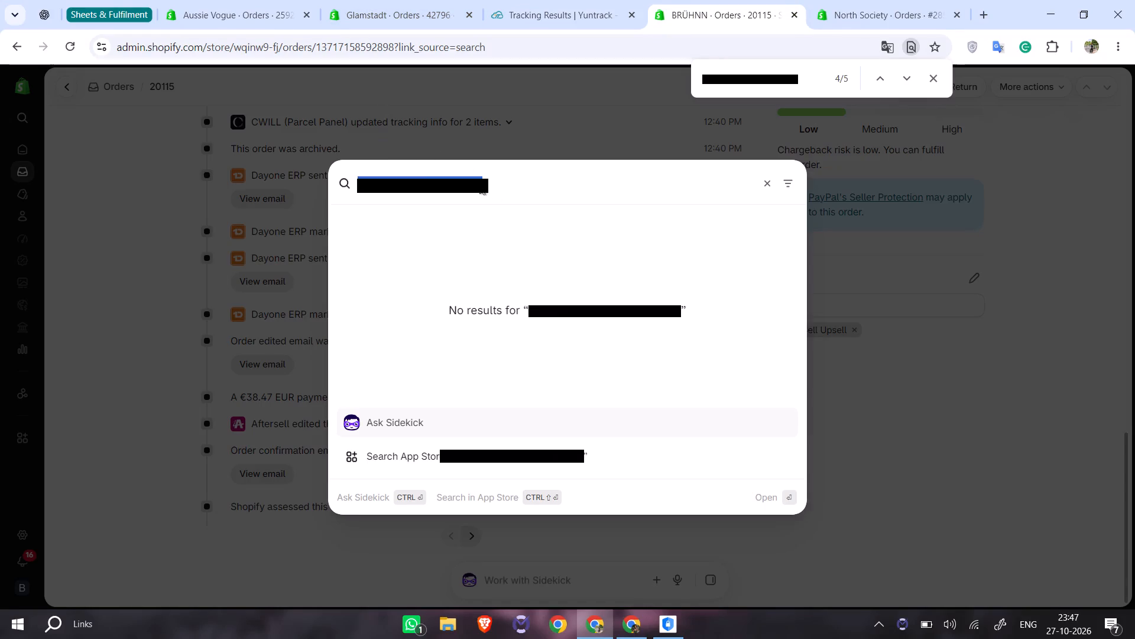
pyautogui.hotkey('ctrl', 'v')
pyautogui.hotkey('alt', 'Tab')
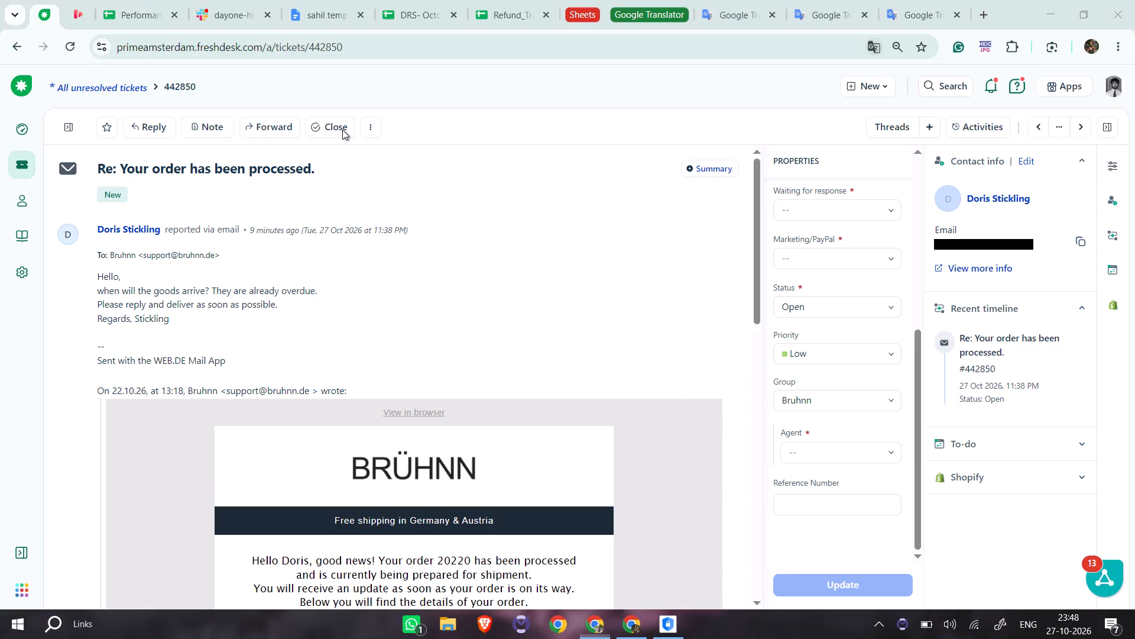
pyautogui.hotkey('alt', 'Tab')
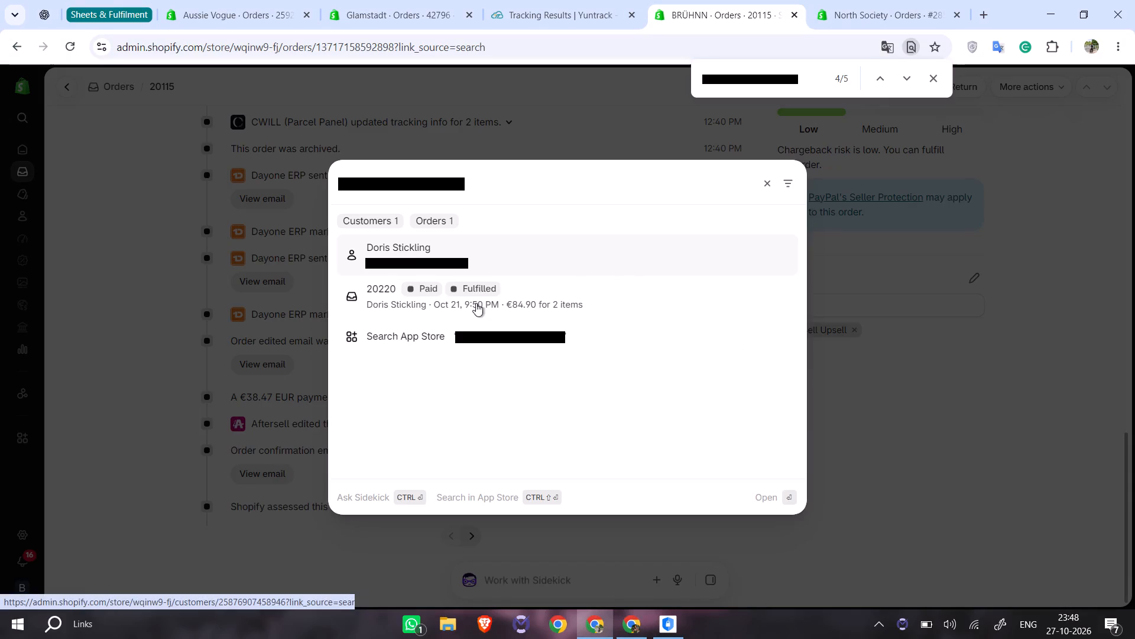
pyautogui.click(476, 303)
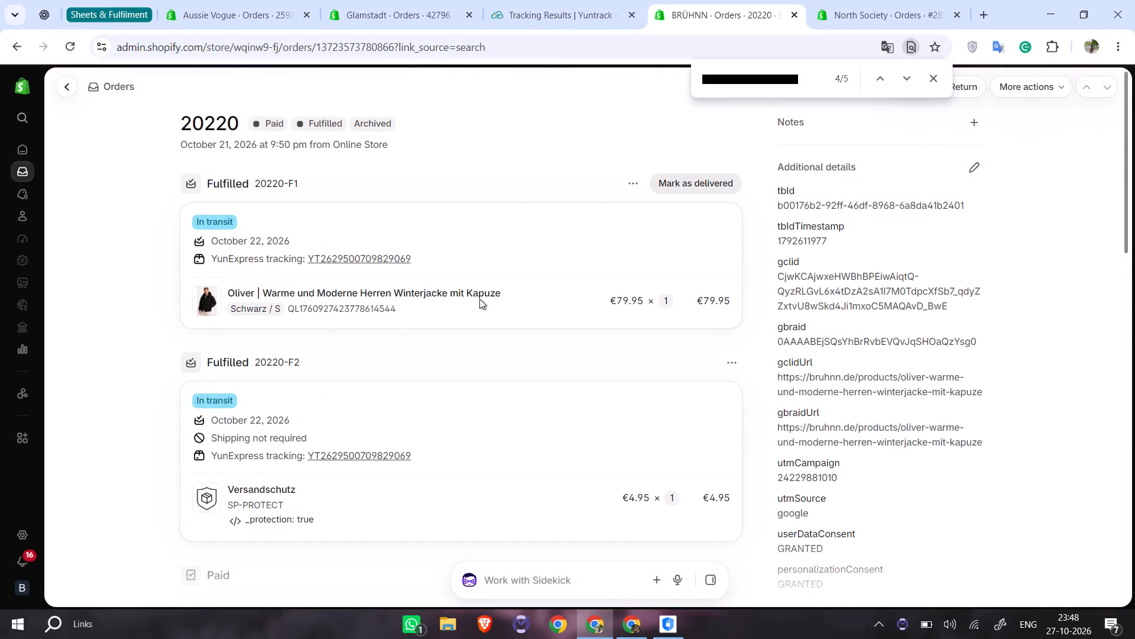
pyautogui.hotkey('ctrl', 'f')
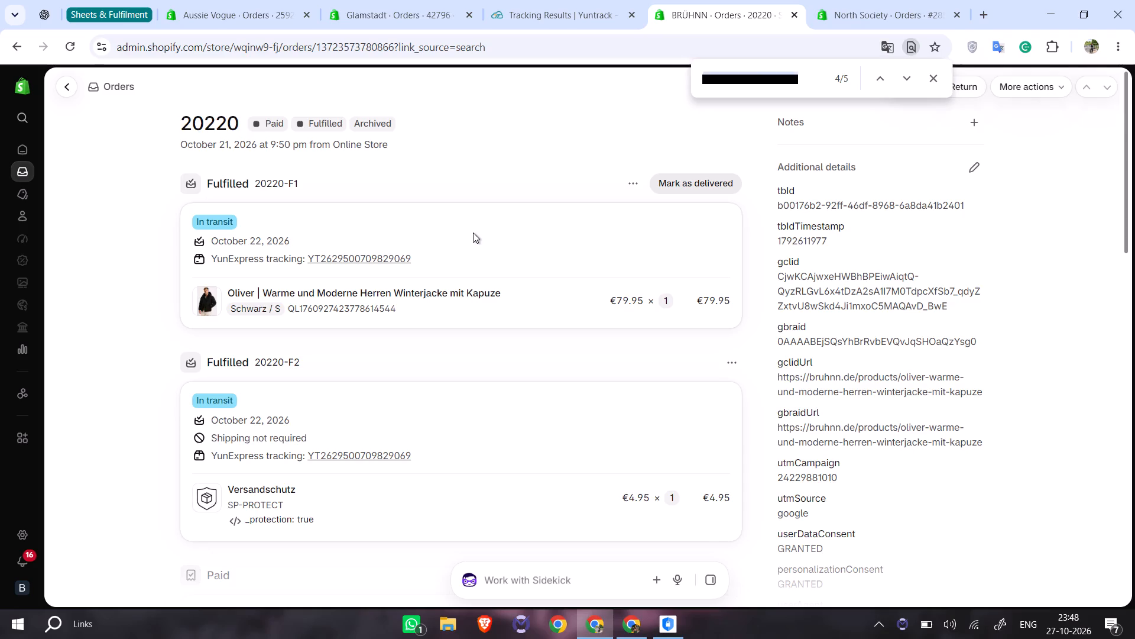
pyautogui.hotkey('ctrl', 'v')
pyautogui.hotkey('ctrl', 'f')
pyautogui.hotkey('ctrl', 'v')
pyautogui.hotkey('ctrl', 'f')
pyautogui.hotkey('ctrl', 'v')
pyautogui.hotkey('ctrl', 'f')
pyautogui.hotkey('ctrl', 'v')
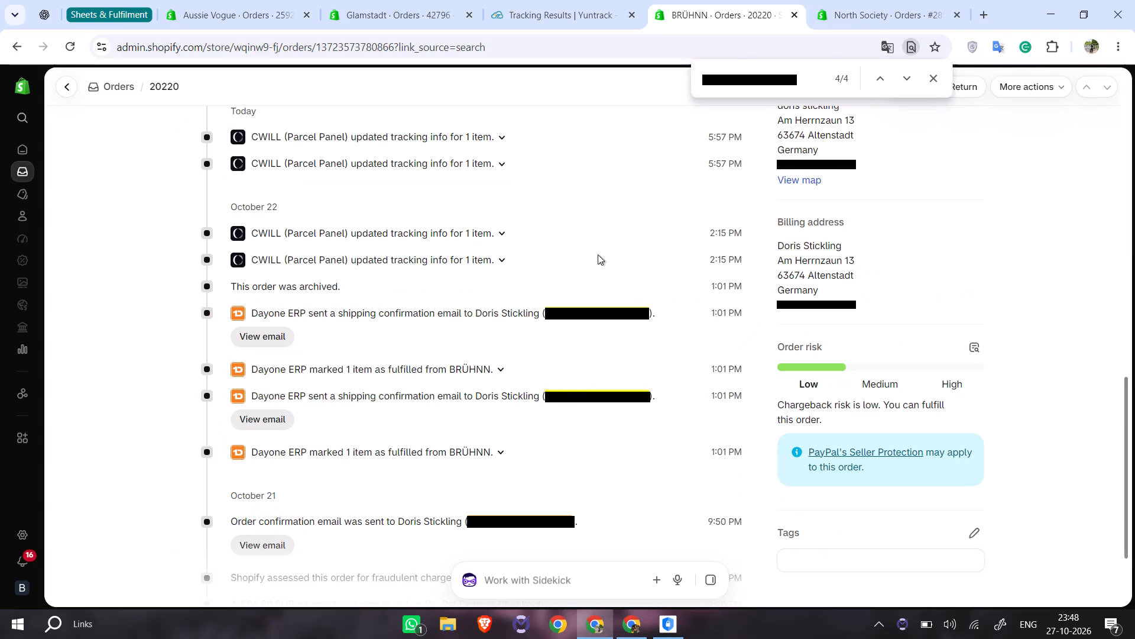
pyautogui.scroll(6, 598, 238)
pyautogui.doubleClick(368, 270)
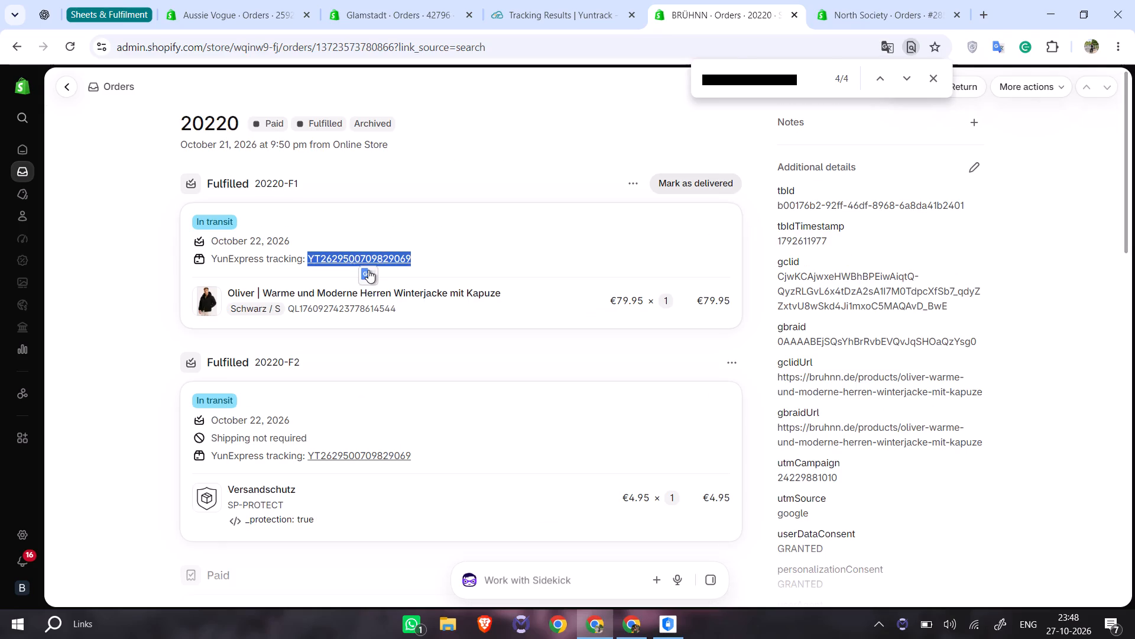
pyautogui.hotkey('ctrl', 'c')
pyautogui.hotkey('ctrl', 'c')
pyautogui.hotkey('ctrl', 'shift', 'Tab')
pyautogui.click(507, 174)
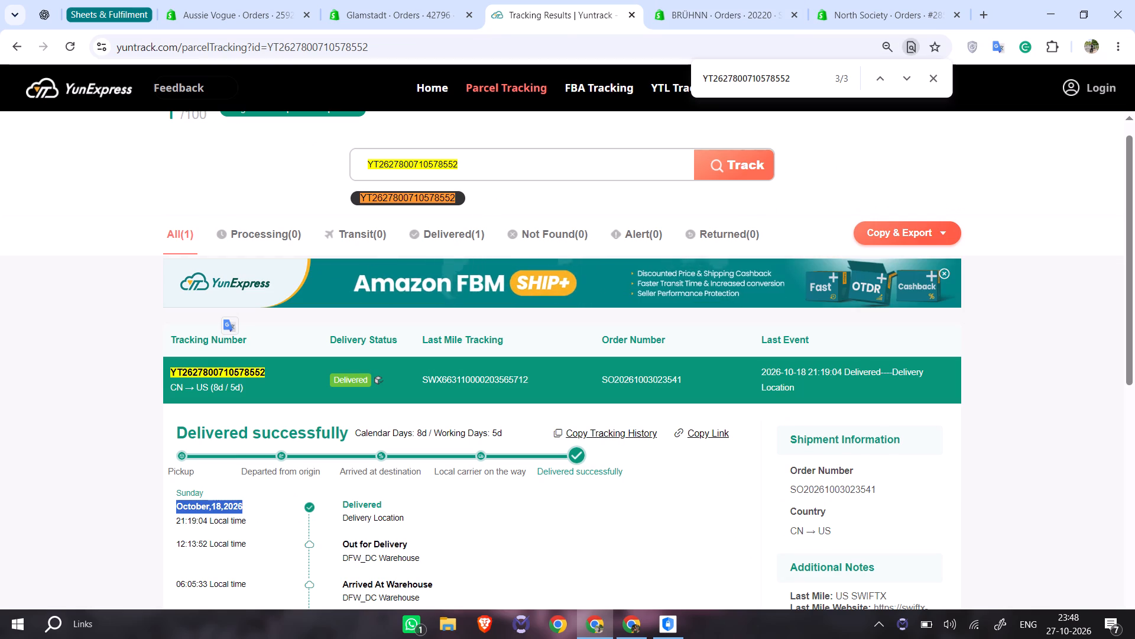
pyautogui.hotkey('ctrl', 'a')
pyautogui.hotkey('ctrl', 'v')
pyautogui.click(784, 359)
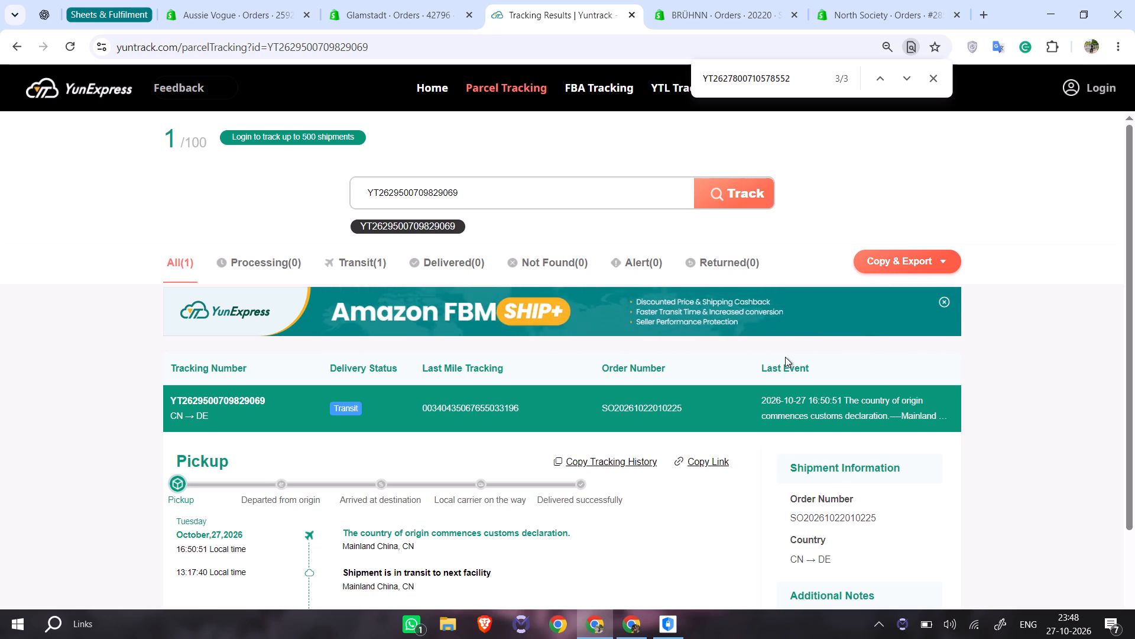
pyautogui.hotkey('alt', 'Tab')
pyautogui.rightClick(327, 290)
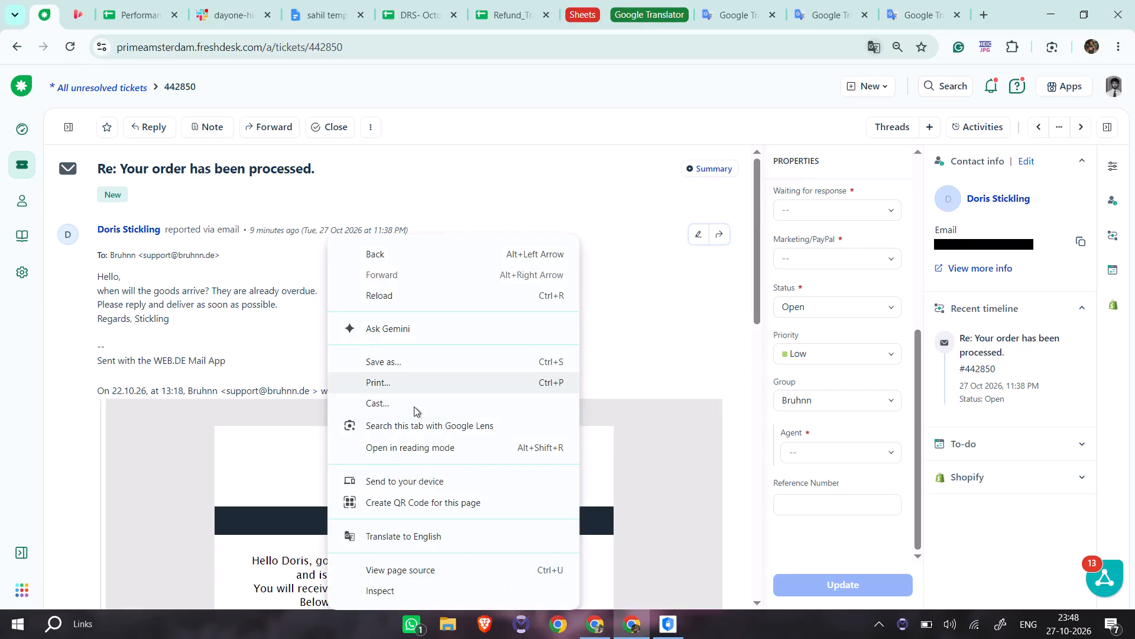
pyautogui.click(462, 530)
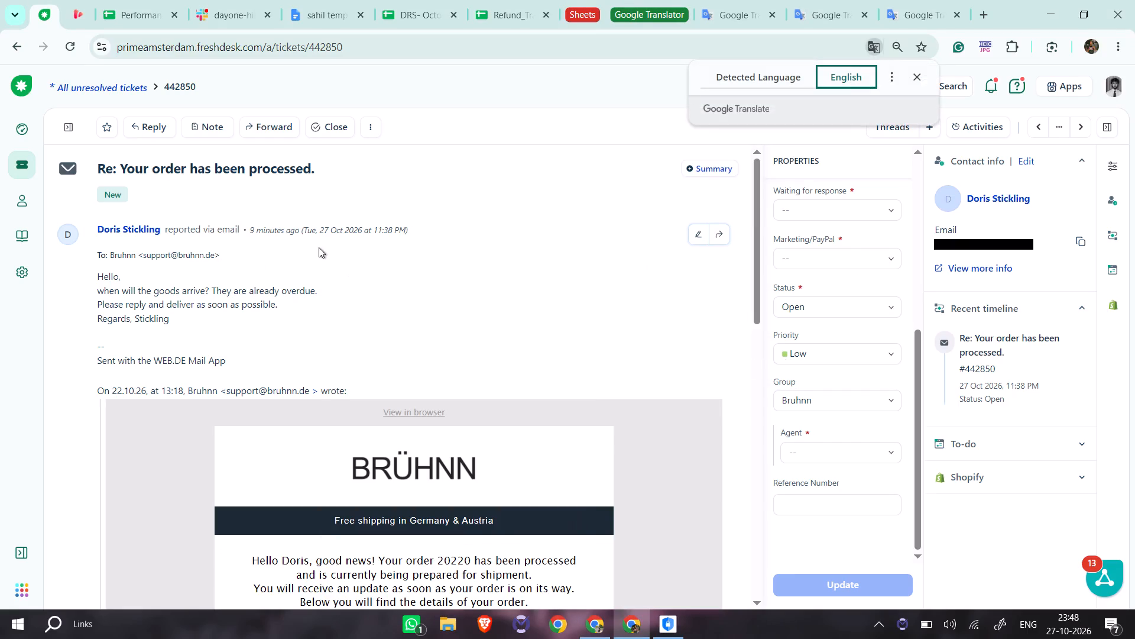
pyautogui.hotkey('alt', 'Tab')
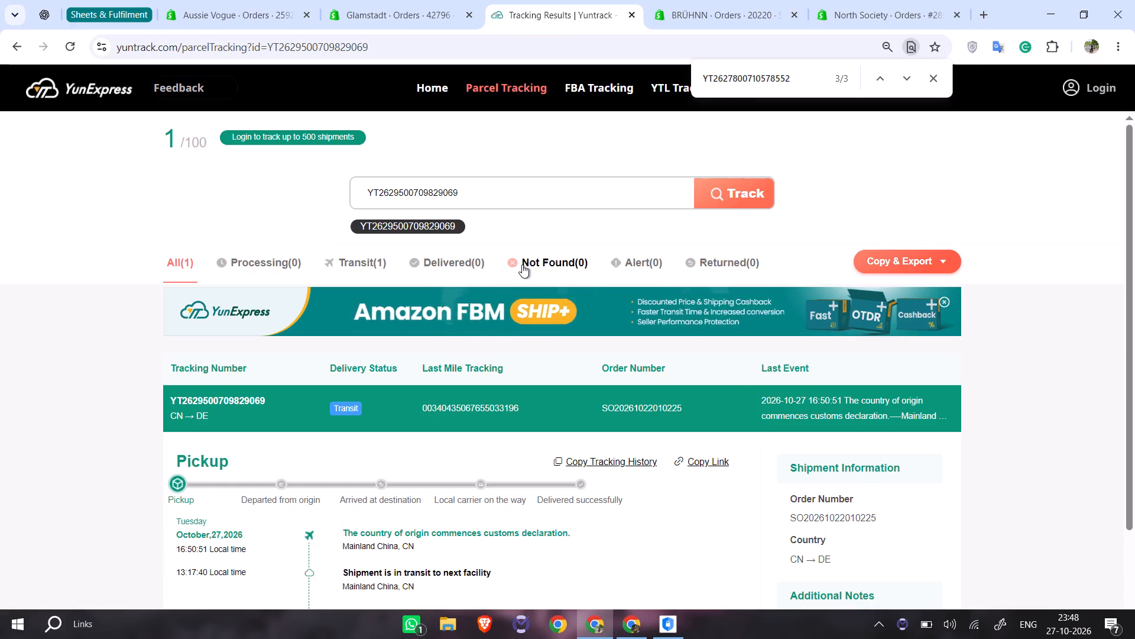
pyautogui.hotkey('ctrl', 'Tab')
pyautogui.scroll(3, 521, 259)
pyautogui.hotkey('alt', 'Tab')
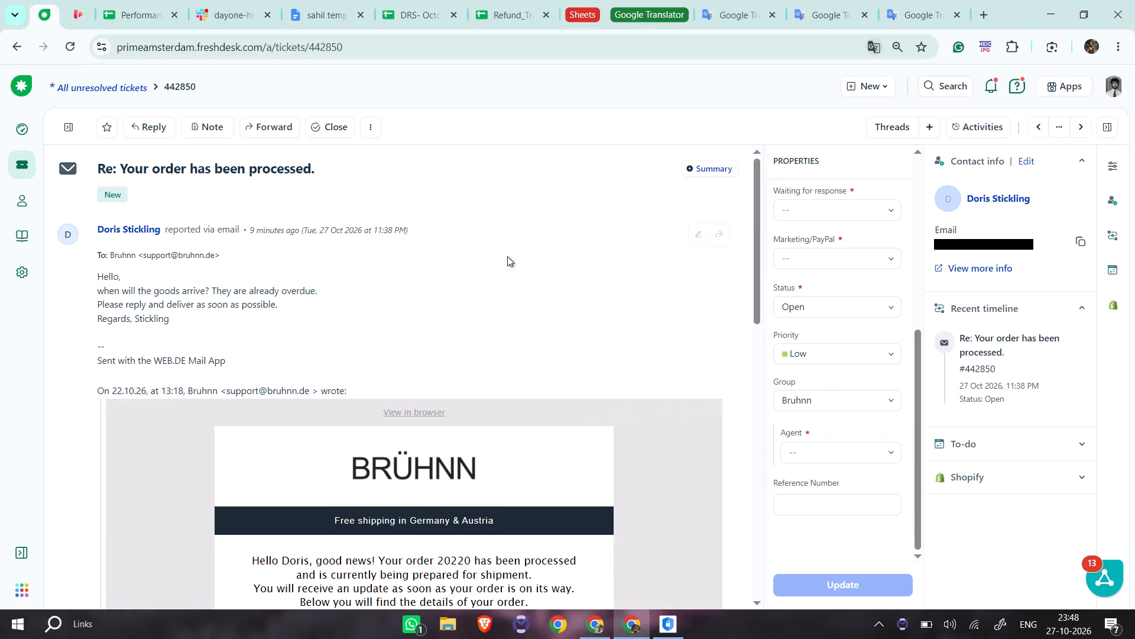
pyautogui.tripleClick(309, 277)
pyautogui.doubleClick(216, 296)
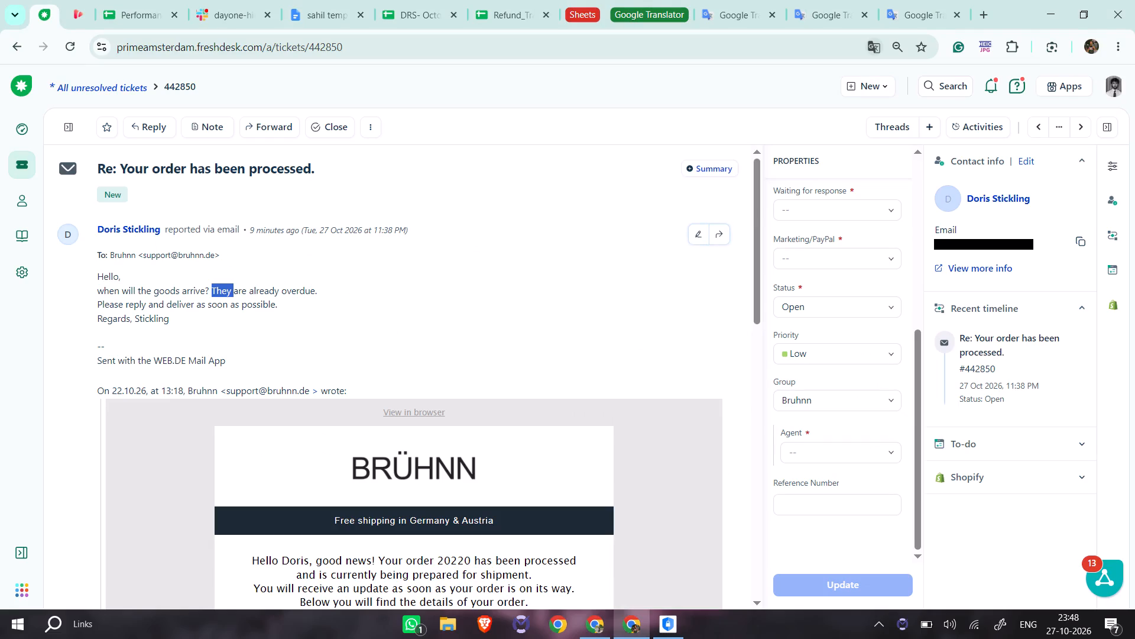
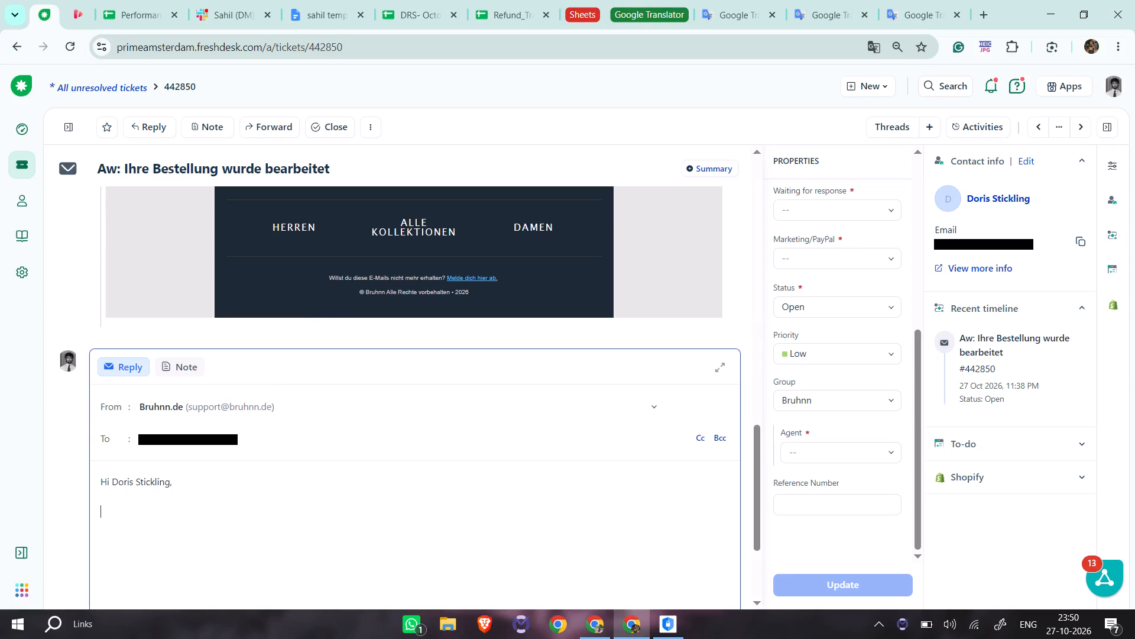
pyautogui.scroll(-8, 147, 502)
pyautogui.click(131, 515)
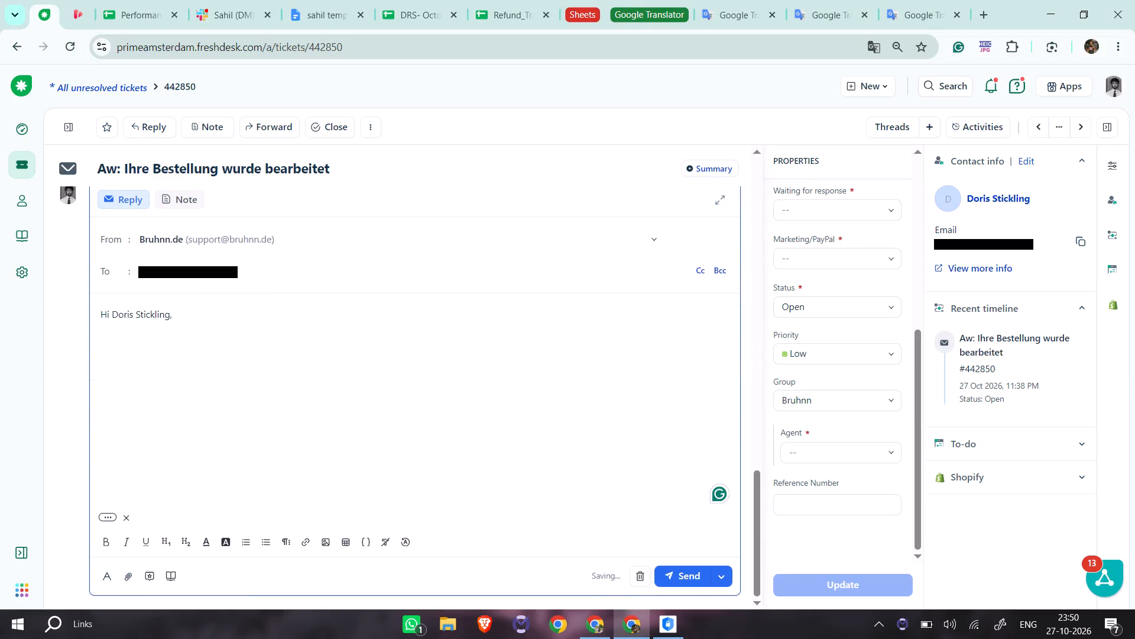
pyautogui.click(137, 473)
pyautogui.hotkey('ctrl', 'a')
pyautogui.hotkey('ctrl', 'BackSpace')
pyautogui.hotkey('ctrl', 'BackSpace')
pyautogui.hotkey('ctrl', 'v')
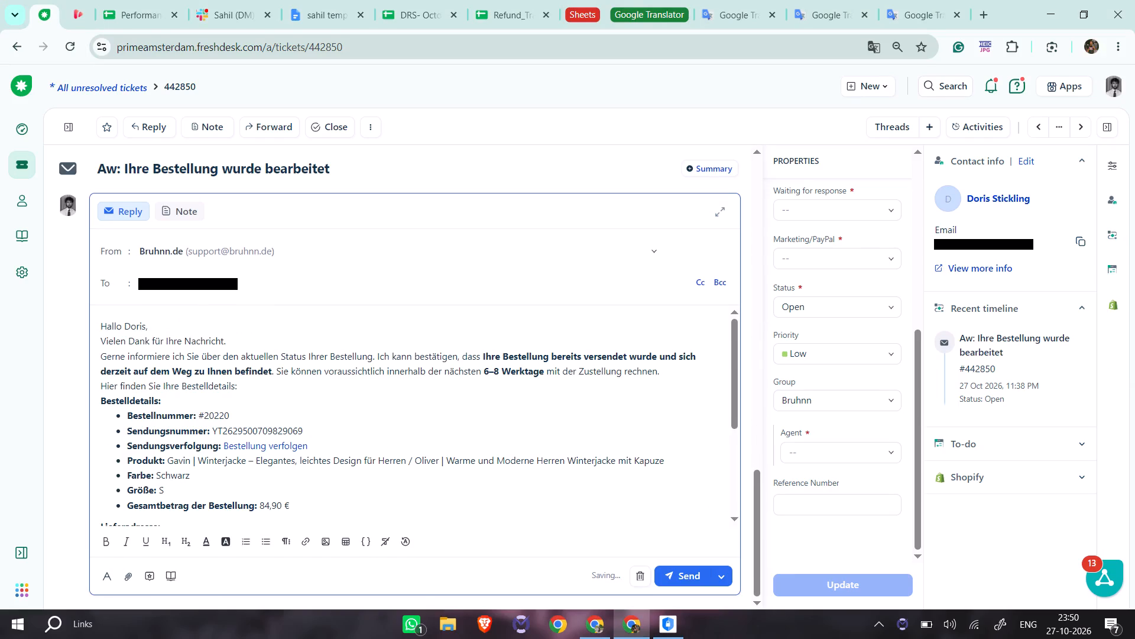
# Insert blank lines in the reply after the delivery address, the reassurance paragraph, the thank-you line and the contact line.
pyautogui.scroll(-3, 300, 419)
pyautogui.click(234, 448)
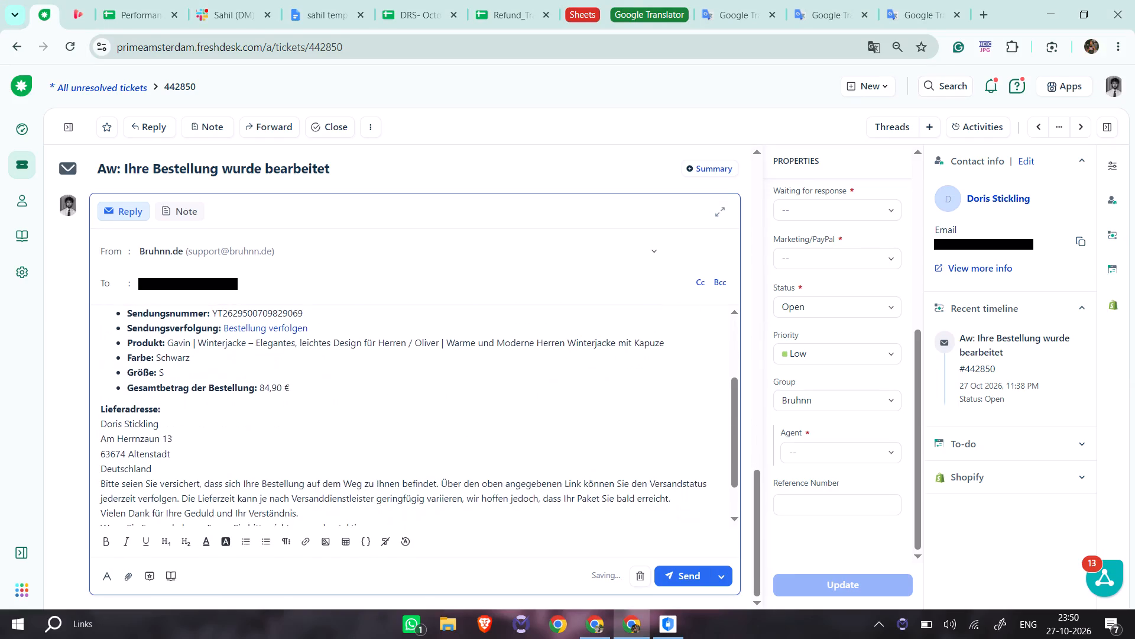
pyautogui.doubleClick(231, 458)
pyautogui.click(234, 463)
pyautogui.press('Return')
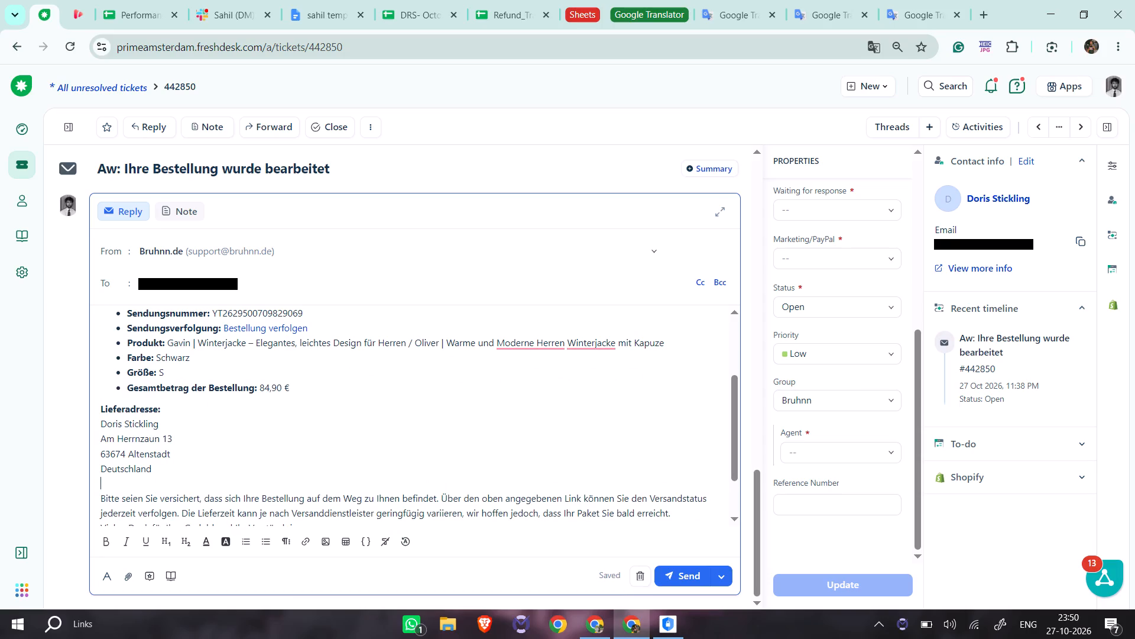
pyautogui.scroll(-2, 543, 502)
pyautogui.click(687, 509)
pyautogui.press('Return')
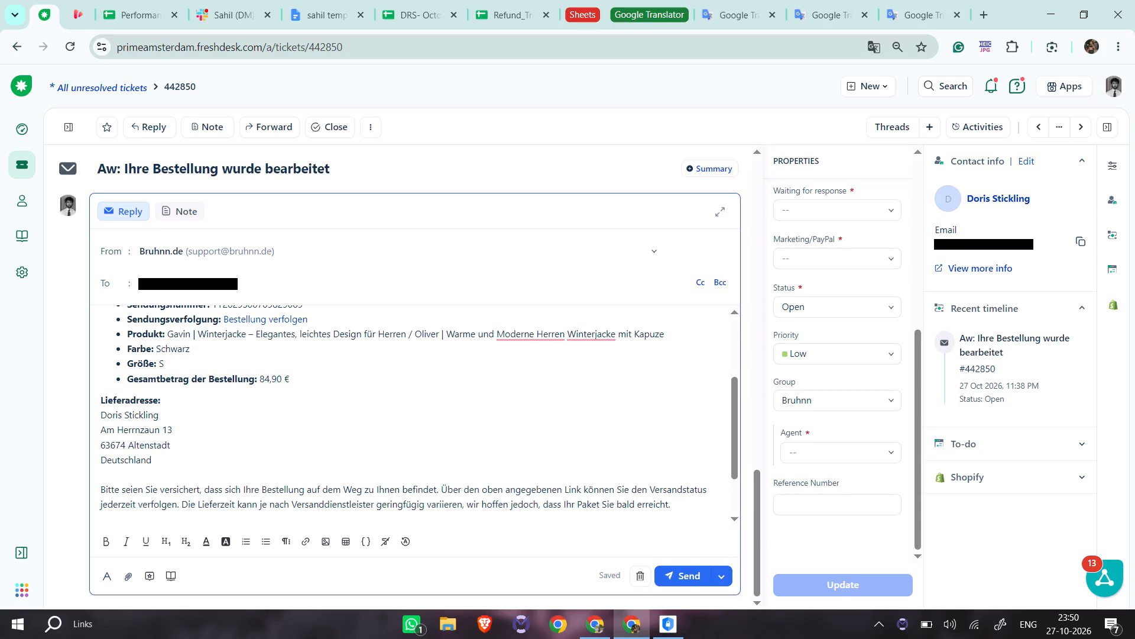
pyautogui.scroll(-5, 629, 427)
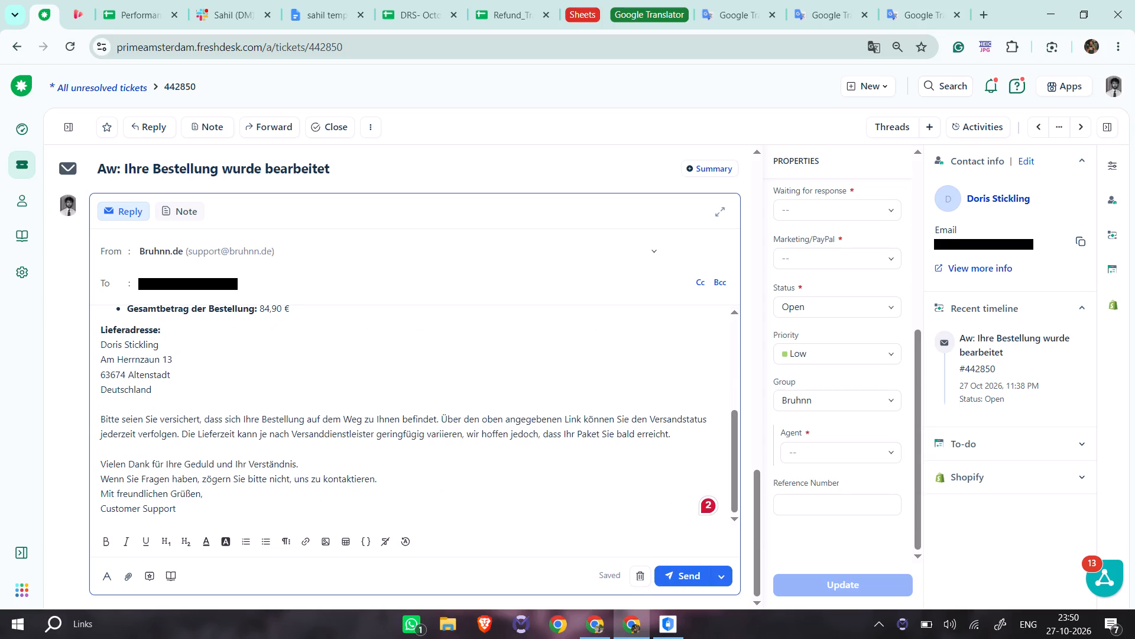
pyautogui.click(391, 478)
pyautogui.press('Return')
pyautogui.click(334, 469)
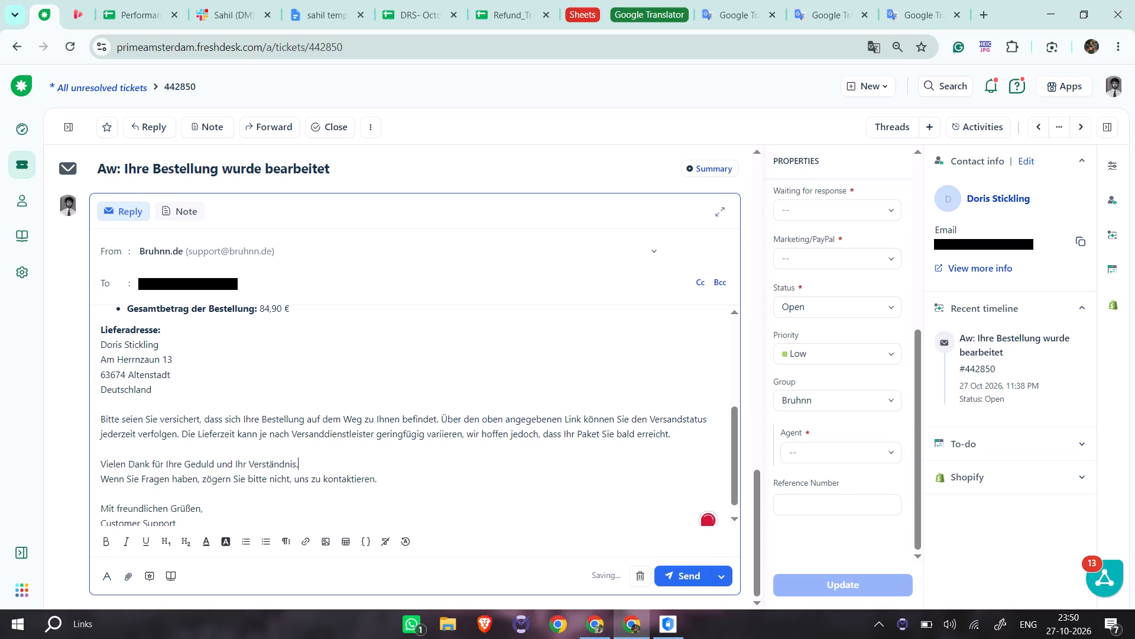
pyautogui.press('Return')
# Insert blank lines in the reply after the greeting, the thanks for the message and the delivery-status paragraph.
pyautogui.scroll(2, 336, 460)
pyautogui.click(222, 318)
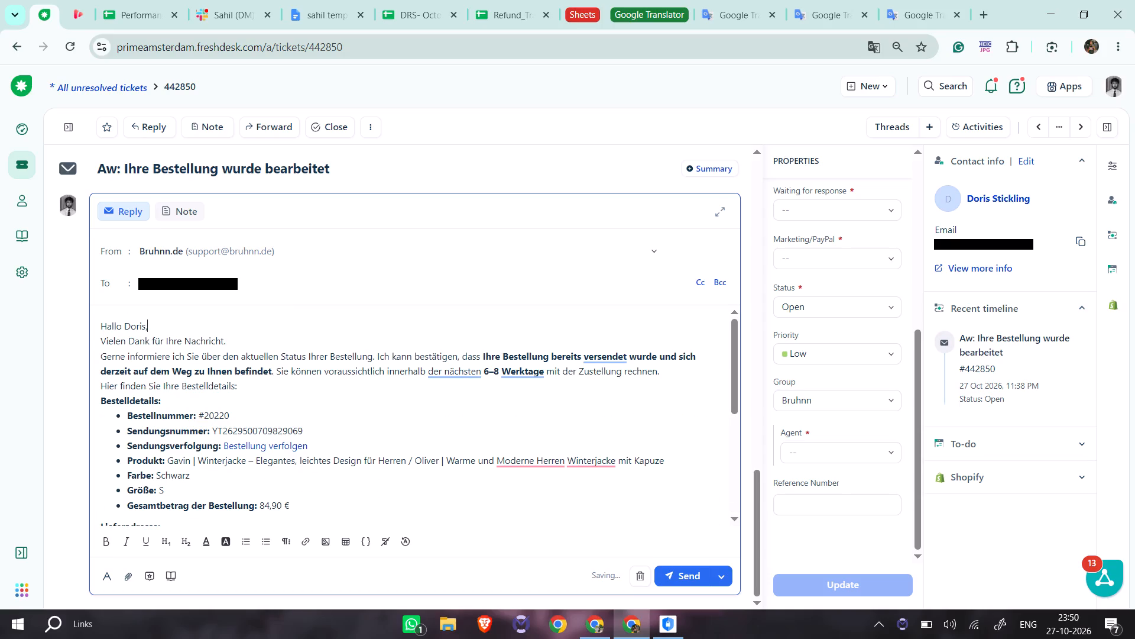
pyautogui.press('Return')
pyautogui.click(248, 360)
pyautogui.press('Return')
pyautogui.click(666, 401)
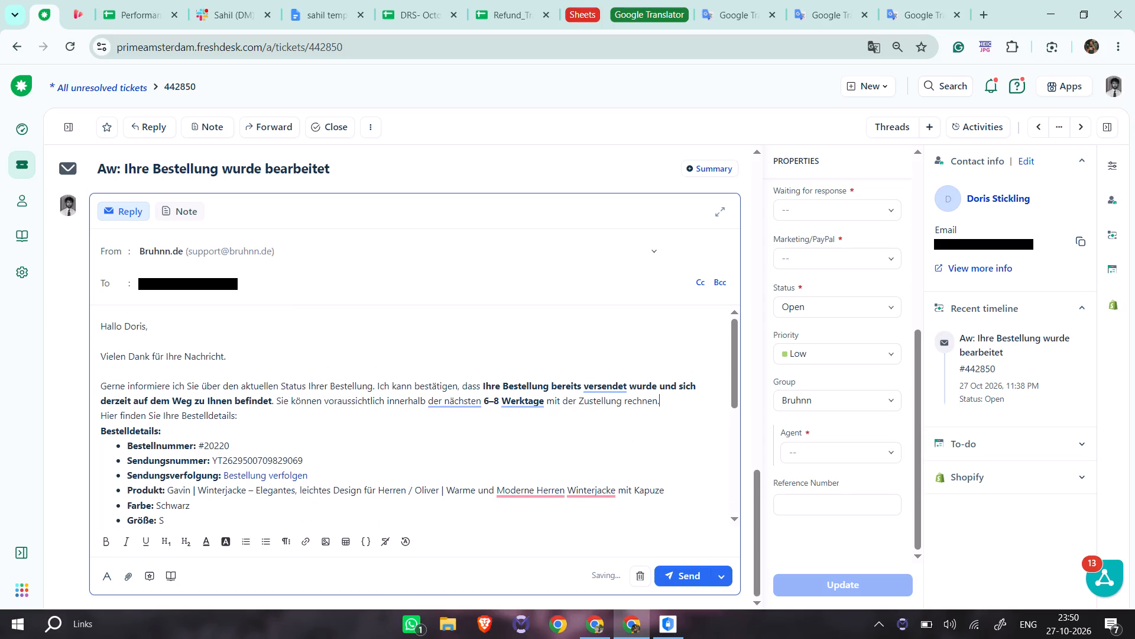
pyautogui.press('Return')
pyautogui.click(309, 425)
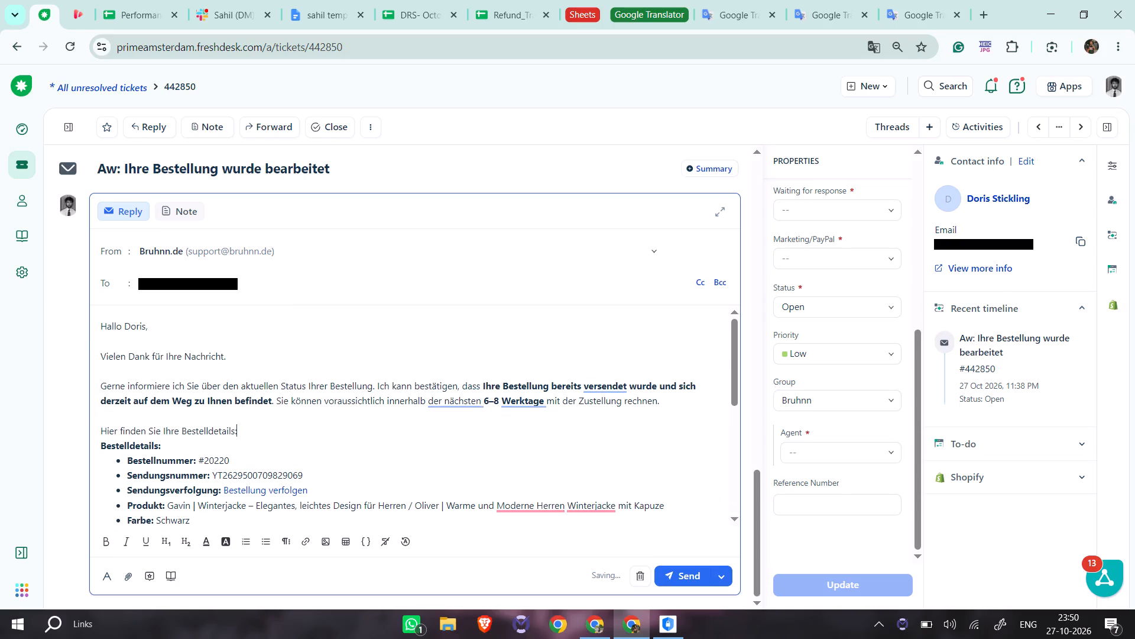
# Send the German reply on ticket 442850.
pyautogui.scroll(-5, 310, 425)
pyautogui.hotkey('ctrl', 'Return')
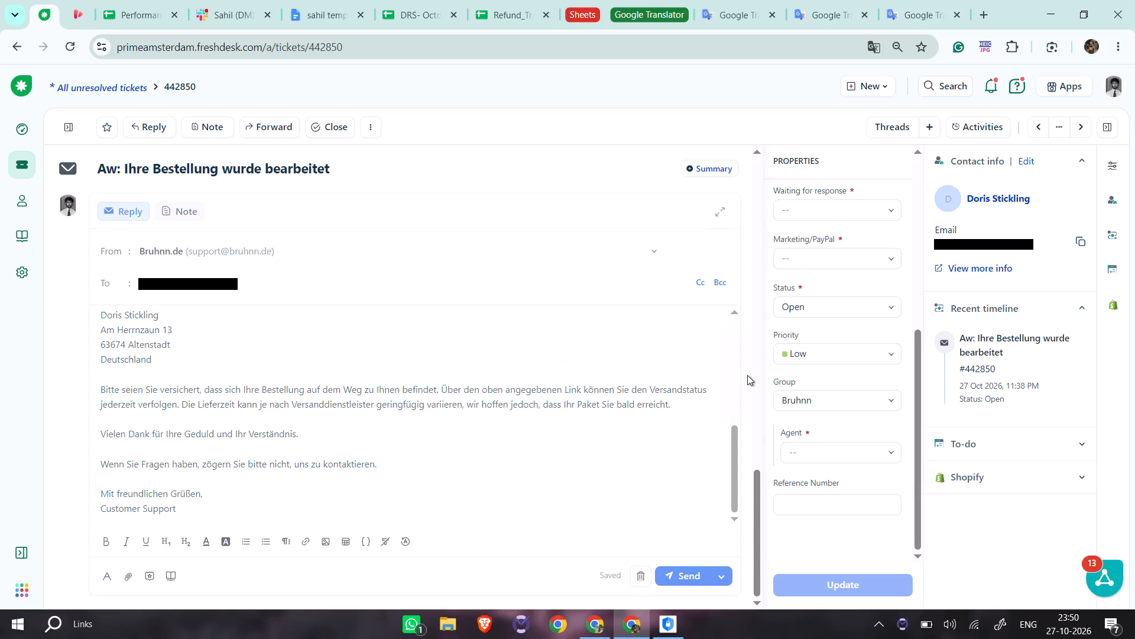
pyautogui.hotkey('alt', 'Tab')
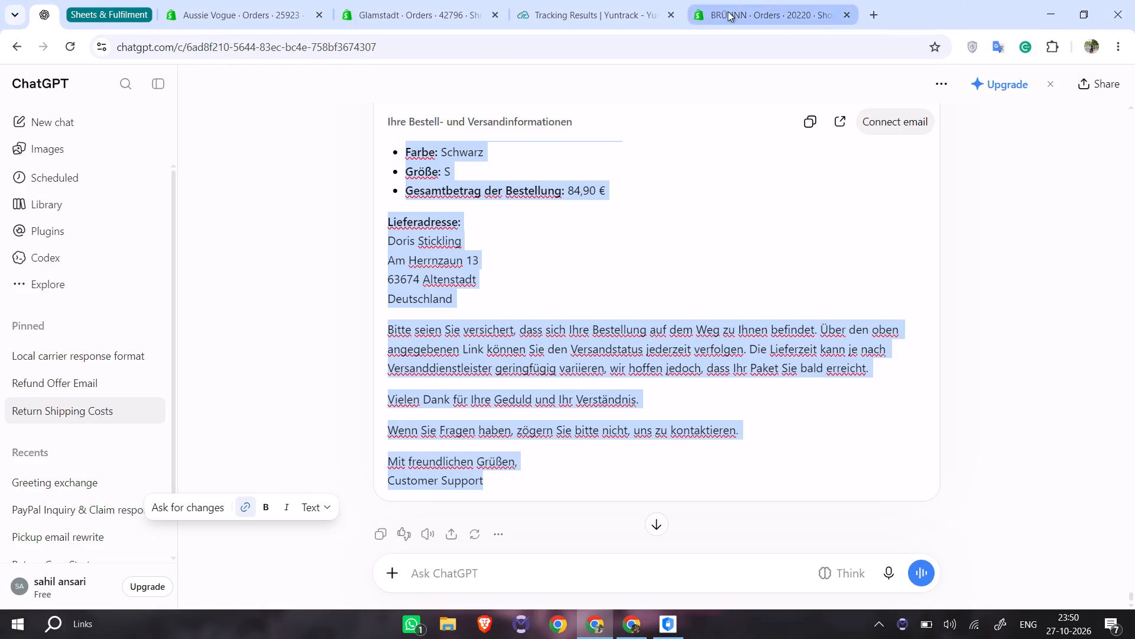
pyautogui.click(728, 11)
pyautogui.scroll(-9, 576, 330)
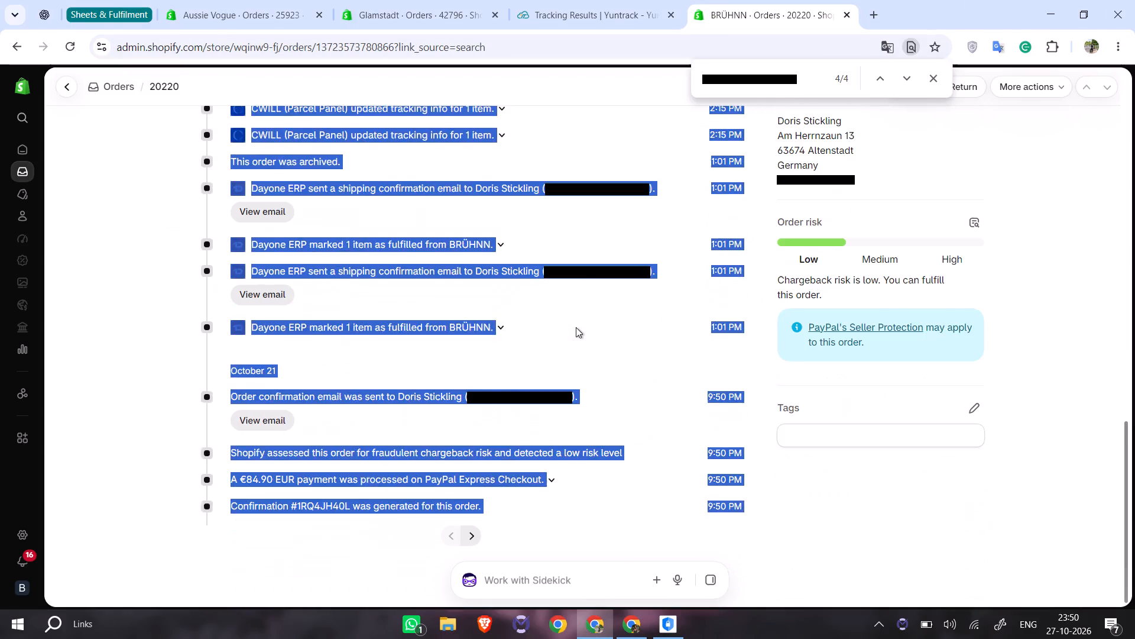
pyautogui.hotkey('alt', 'Tab')
pyautogui.scroll(4, 883, 308)
pyautogui.click(841, 348)
pyautogui.press('Tab')
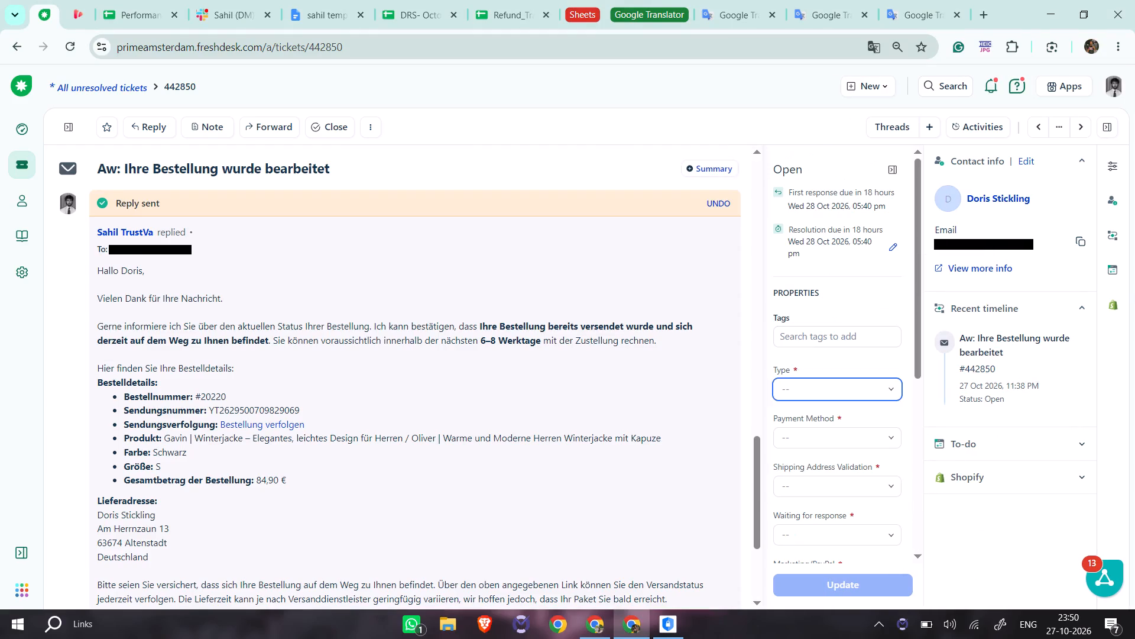
pyautogui.click(842, 334)
pyautogui.press('Tab')
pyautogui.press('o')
pyautogui.press('Tab')
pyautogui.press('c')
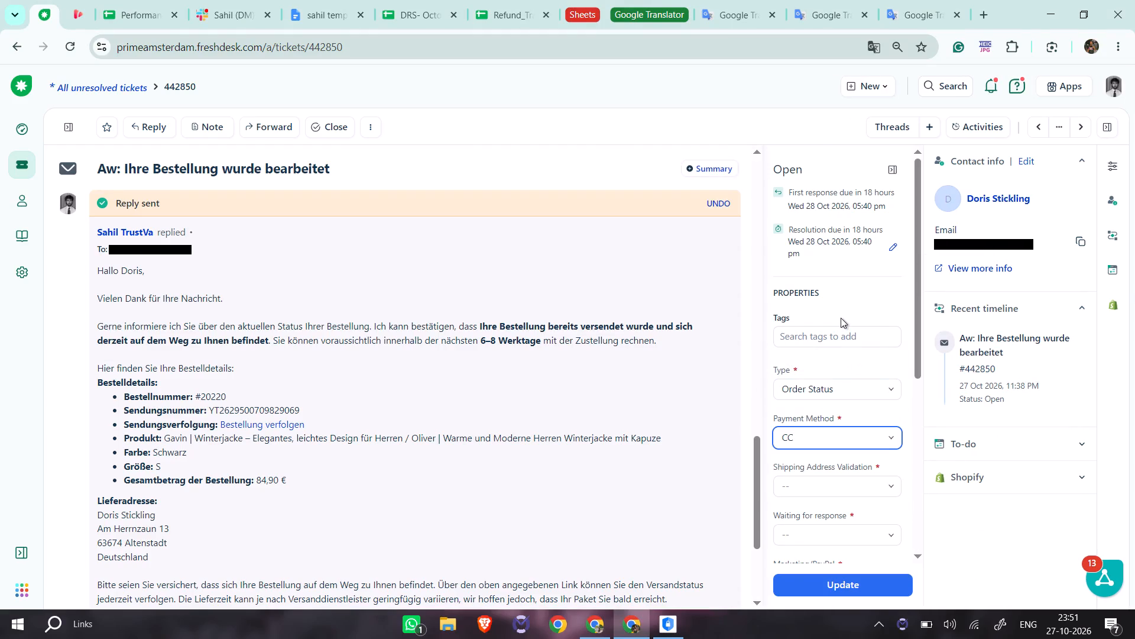
pyautogui.press('Tab')
pyautogui.hotkey('shift', 'Tab')
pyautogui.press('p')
pyautogui.press('Tab')
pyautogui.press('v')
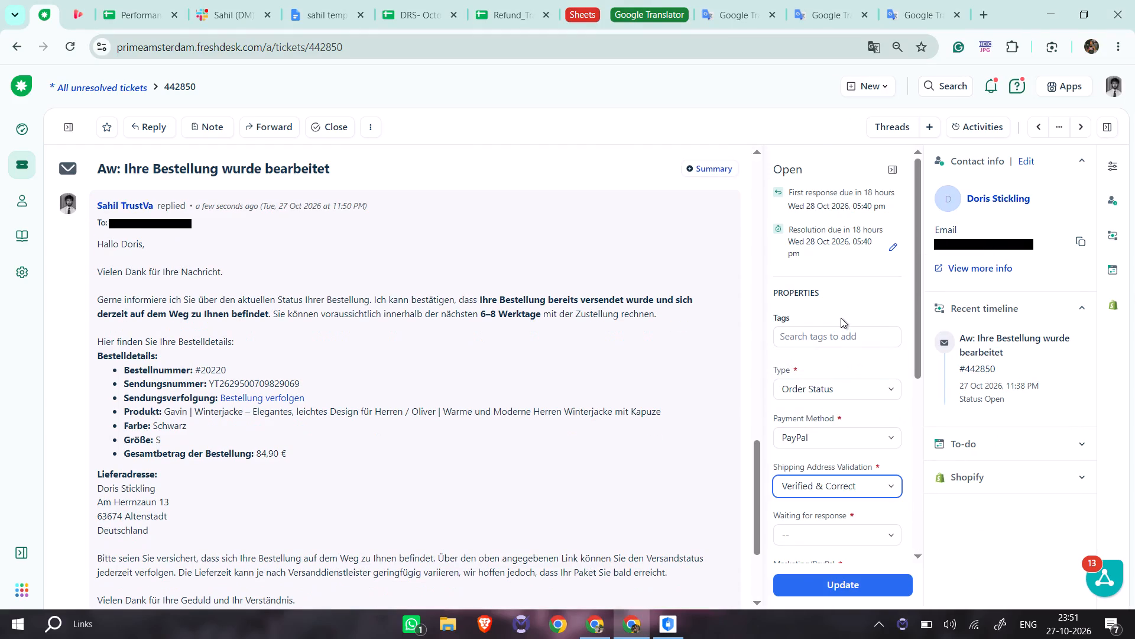
# Set Waiting for response to N/A, Marketing/PayPal to No and status to Resolved, assign the ticket to agent Sahil, and save the properties.
pyautogui.press('Tab')
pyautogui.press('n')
pyautogui.press('Tab')
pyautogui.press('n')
pyautogui.press('Tab')
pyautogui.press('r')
pyautogui.press('Tab')
pyautogui.press('Tab')
pyautogui.press('Tab')
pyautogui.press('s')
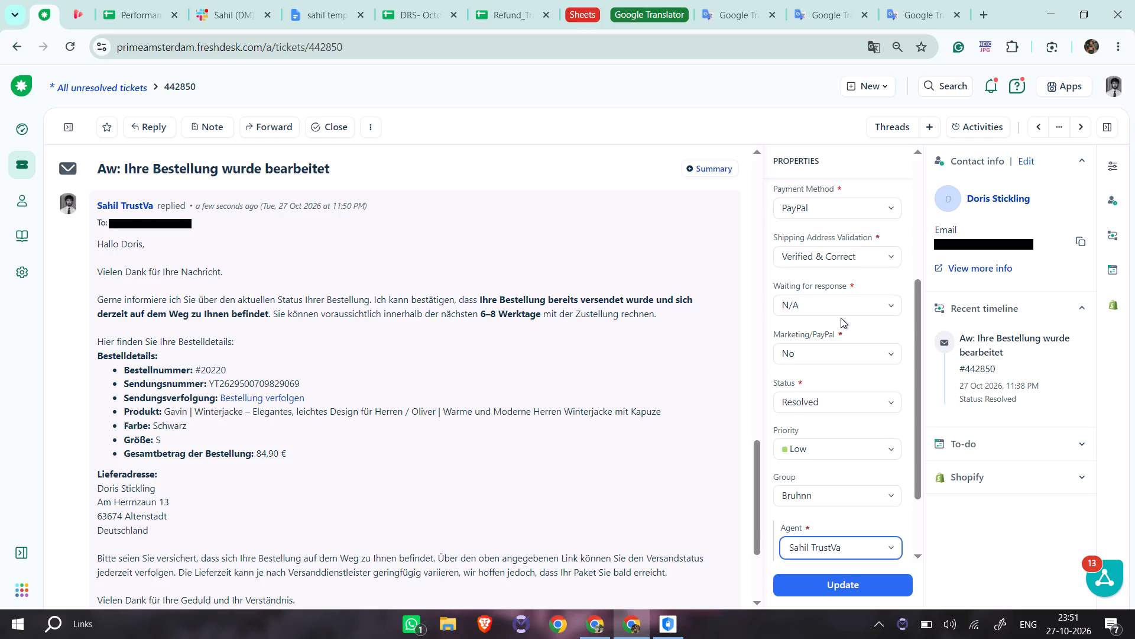
pyautogui.press('Tab')
pyautogui.press('Tab')
pyautogui.press('Return')
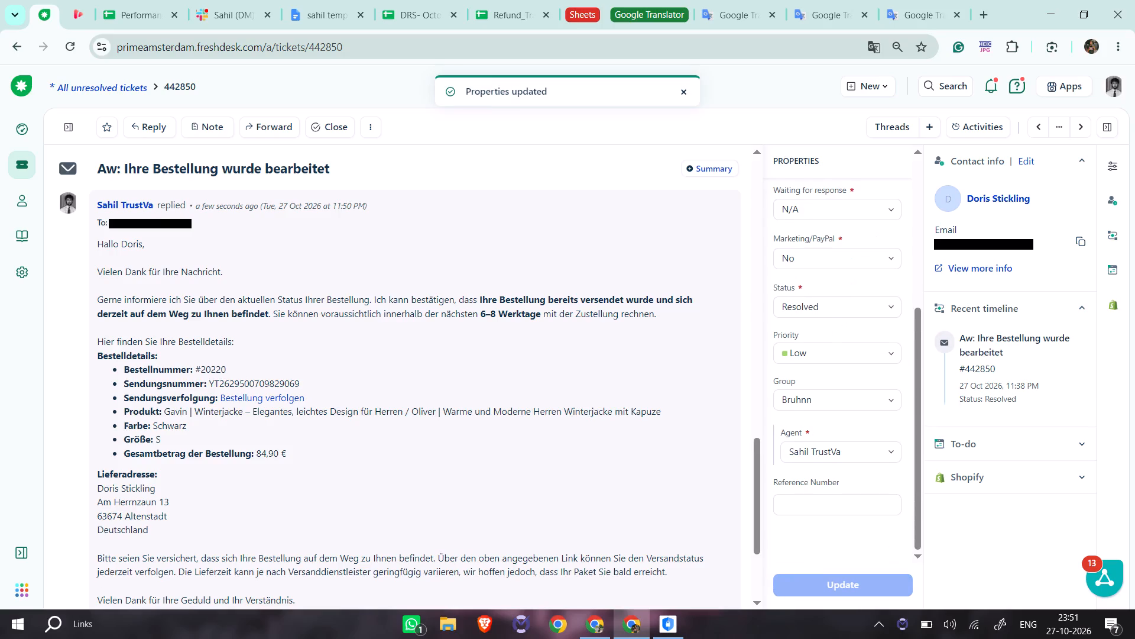
# Log ticket number 442850 in the first empty cell under SAHIL's ticket list in the DRS- October 2026 sheet.
pyautogui.doubleClick(179, 91)
pyautogui.hotkey('ctrl', 'c')
pyautogui.hotkey('ctrl', 'c')
pyautogui.hotkey('ctrl', '6')
pyautogui.hotkey('ctrl', 'v')
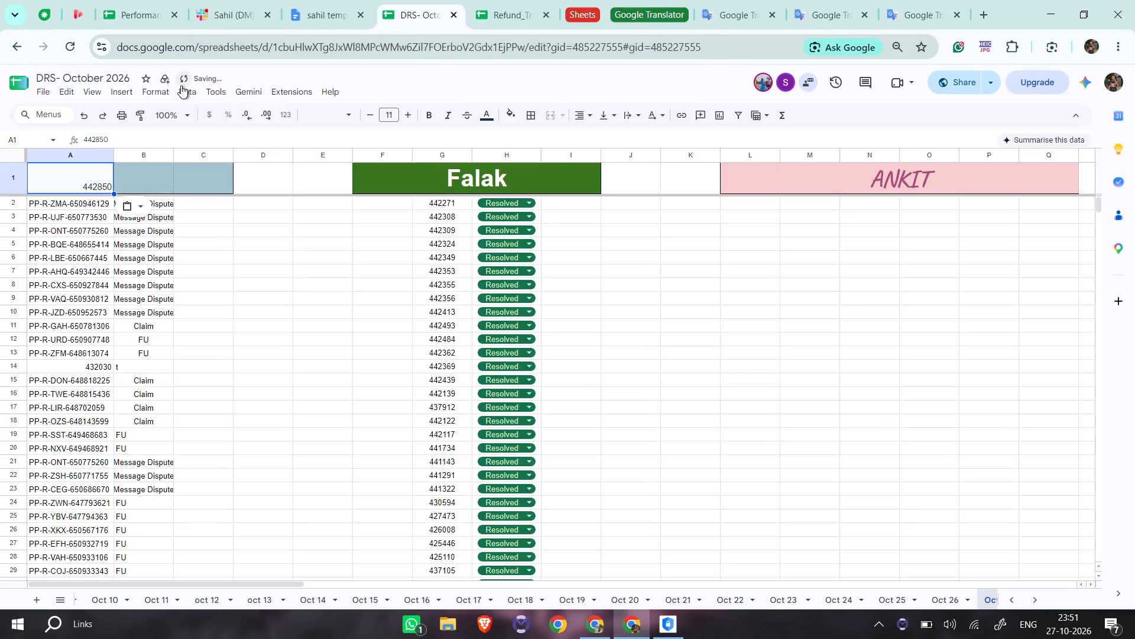
pyautogui.hotkey('ctrl', 'z')
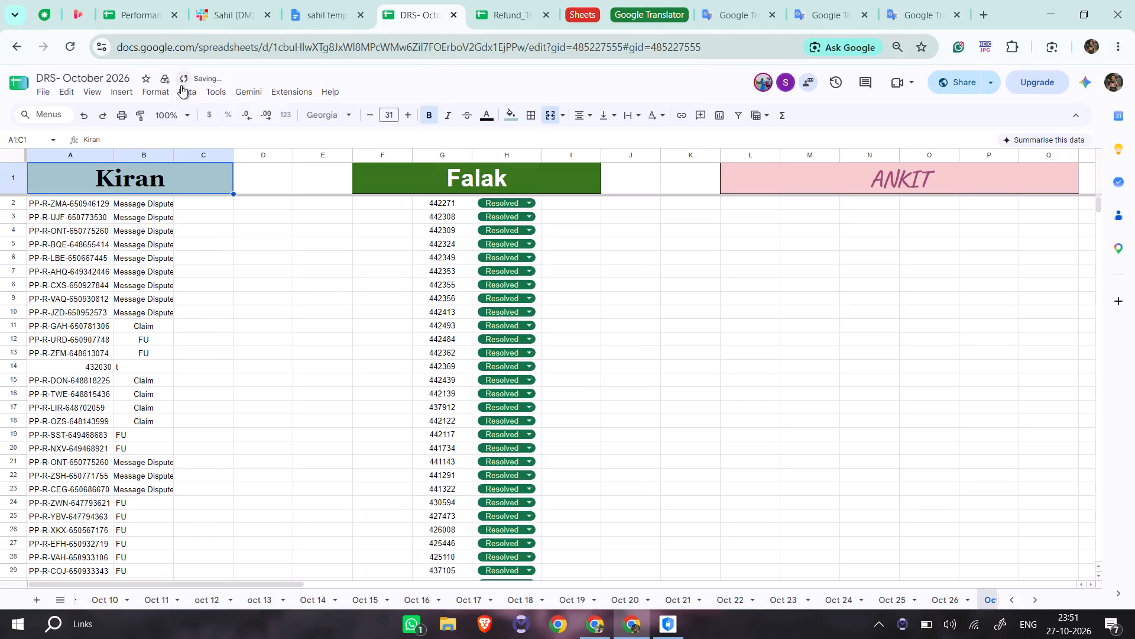
pyautogui.hscroll(-5, 181, 85)
pyautogui.hscroll(-9, 568, 352)
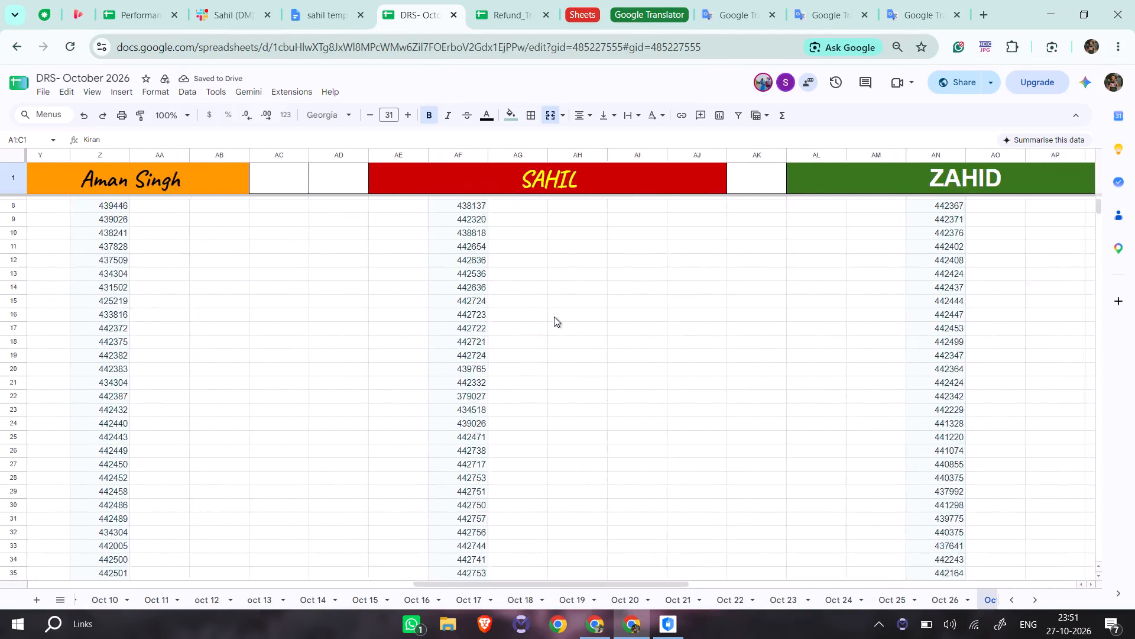
pyautogui.scroll(-9, 554, 317)
pyautogui.scroll(1, 554, 314)
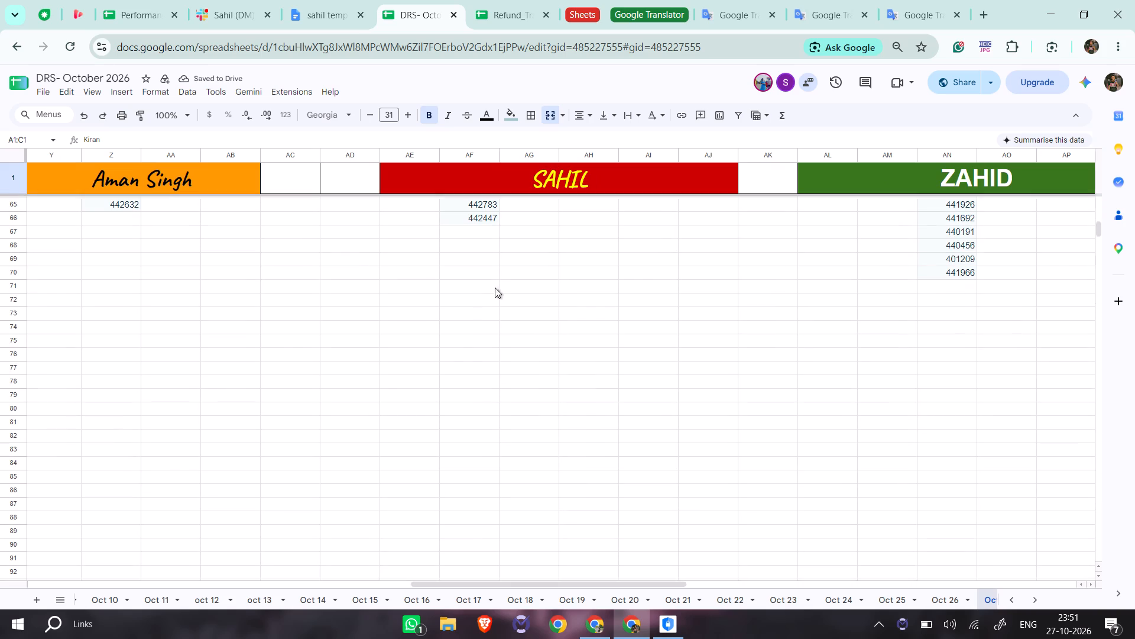
pyautogui.scroll(1, 495, 288)
pyautogui.click(471, 240)
pyautogui.click(477, 238)
pyautogui.click(481, 235)
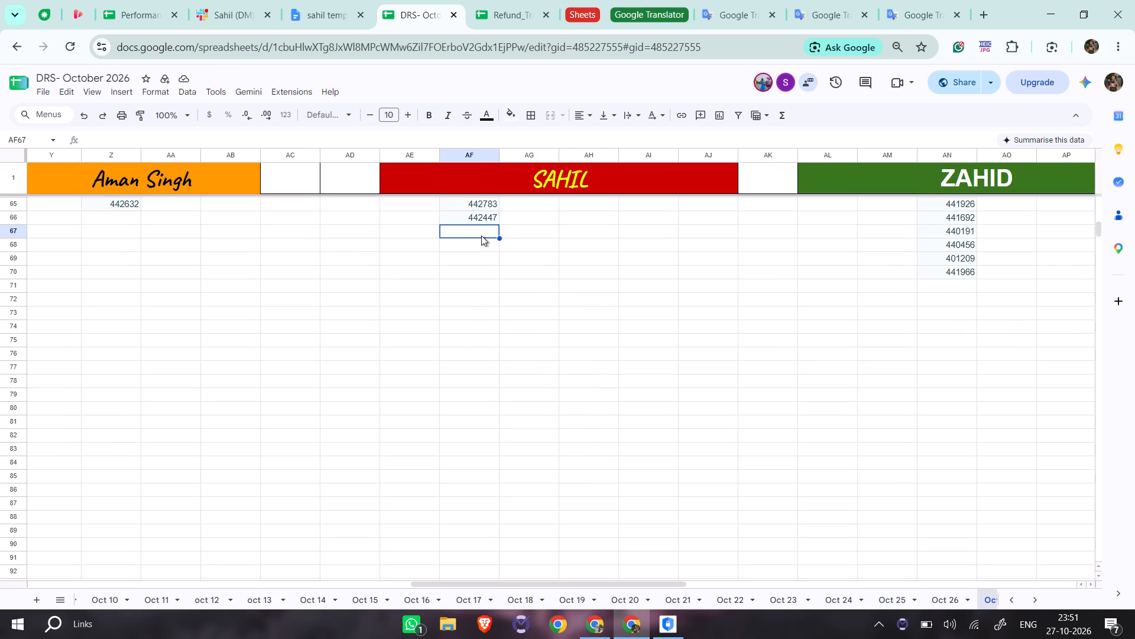
pyautogui.hotkey('ctrl', 'v')
pyautogui.press('Down')
# Go to the next Freshdesk ticket, 442848, and apply the Billing scenario to this DHL shipment notification.
pyautogui.hotkey('ctrl', '1')
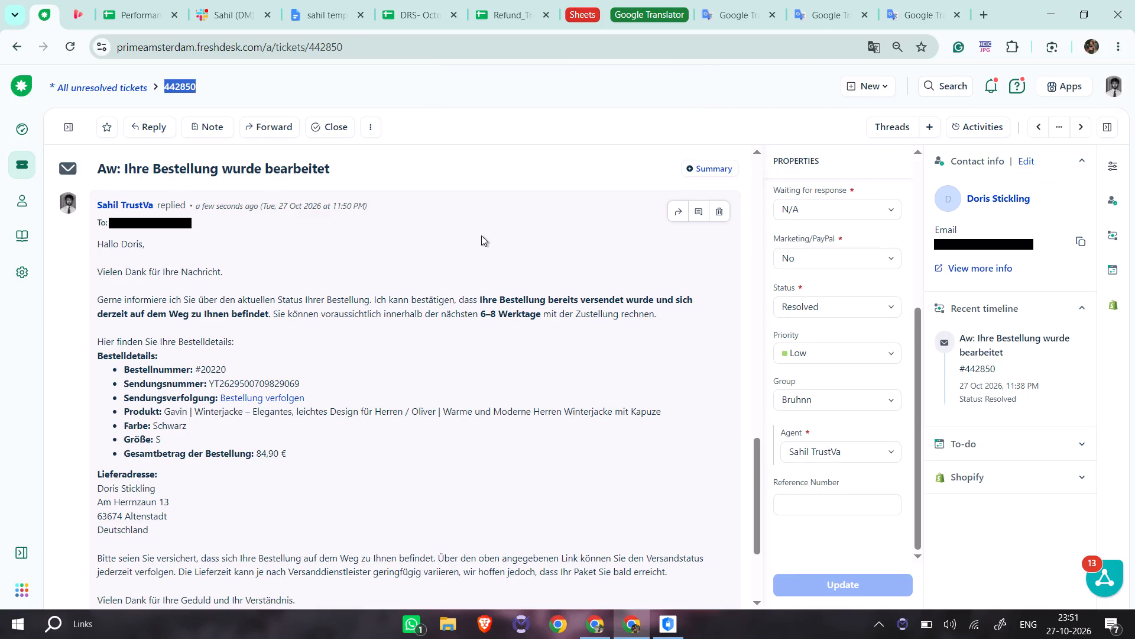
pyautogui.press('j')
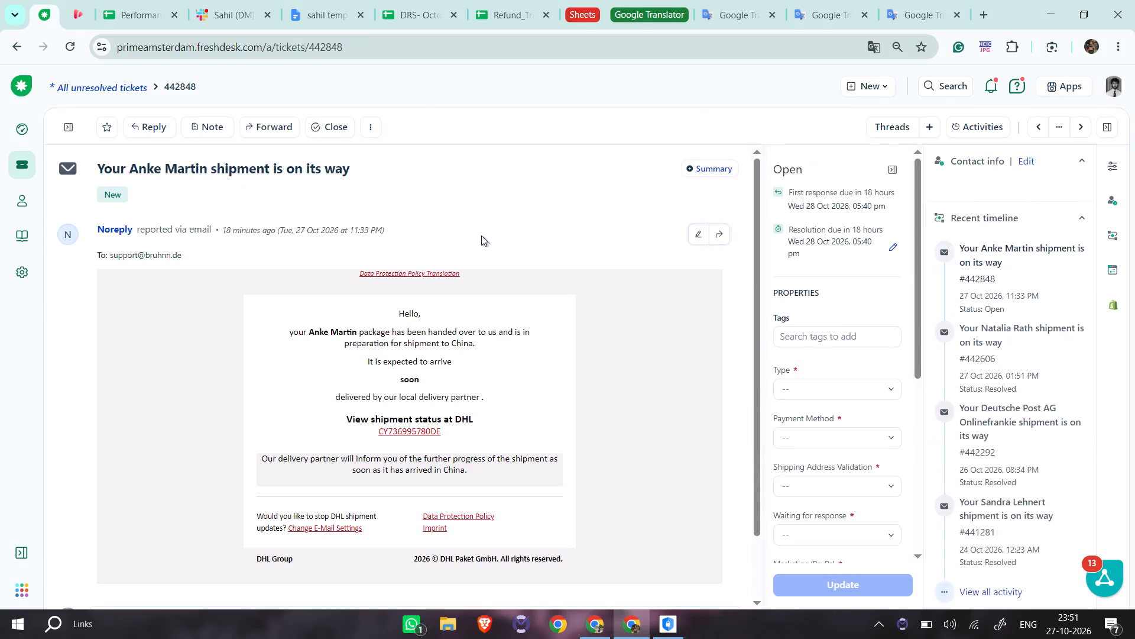
pyautogui.hscroll(-3, 528, 299)
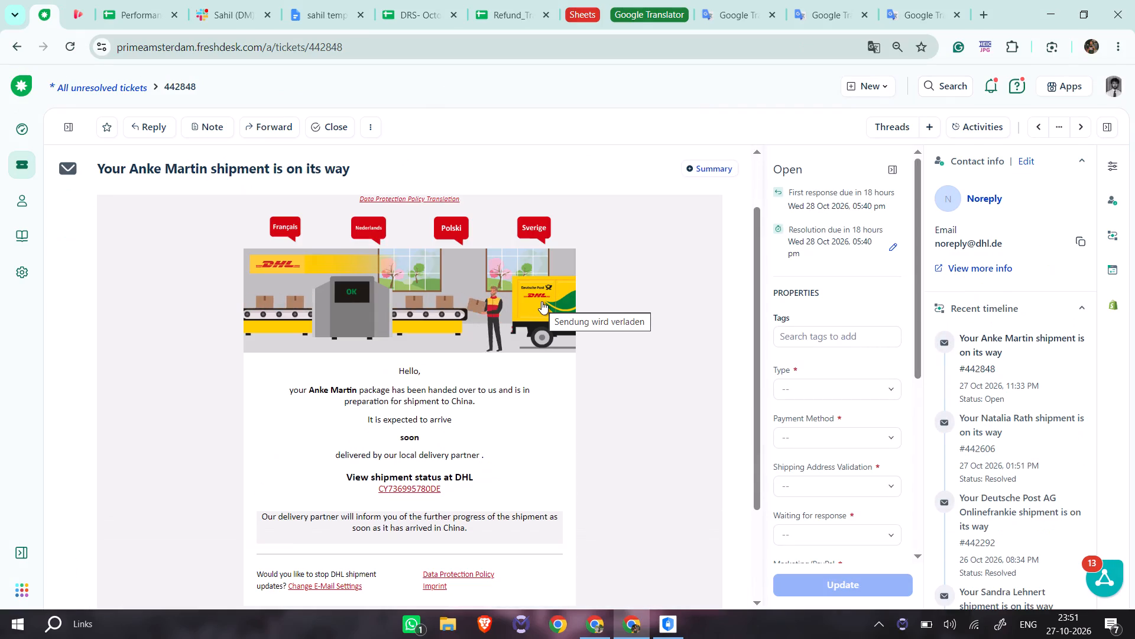
pyautogui.scroll(6, 534, 298)
pyautogui.click(629, 235)
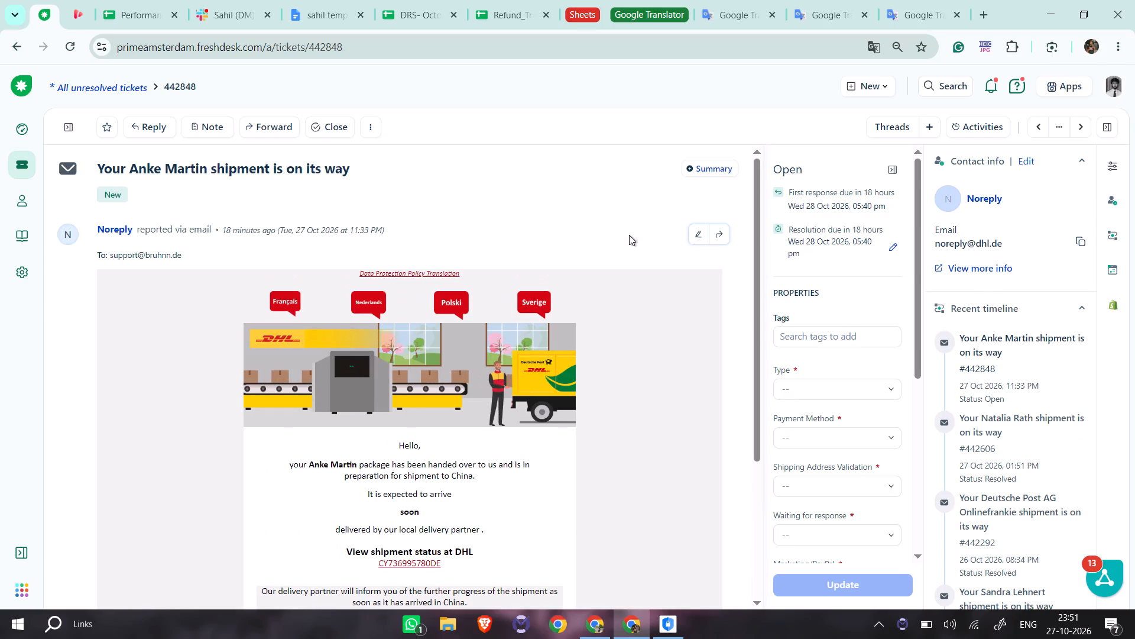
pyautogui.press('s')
pyautogui.click(1045, 193)
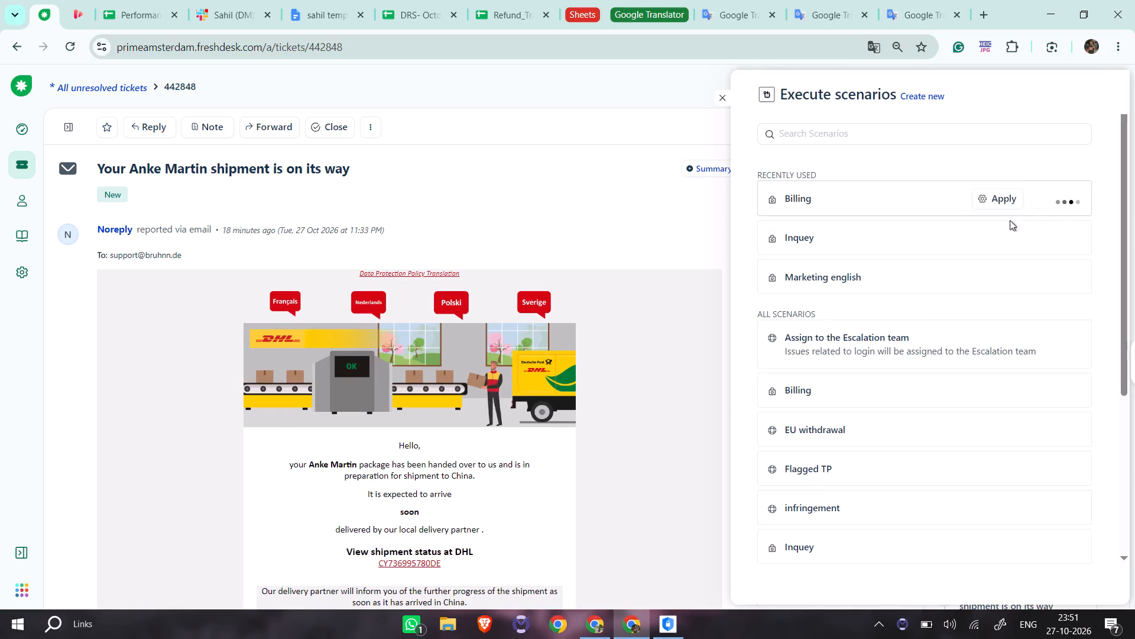
pyautogui.click(607, 214)
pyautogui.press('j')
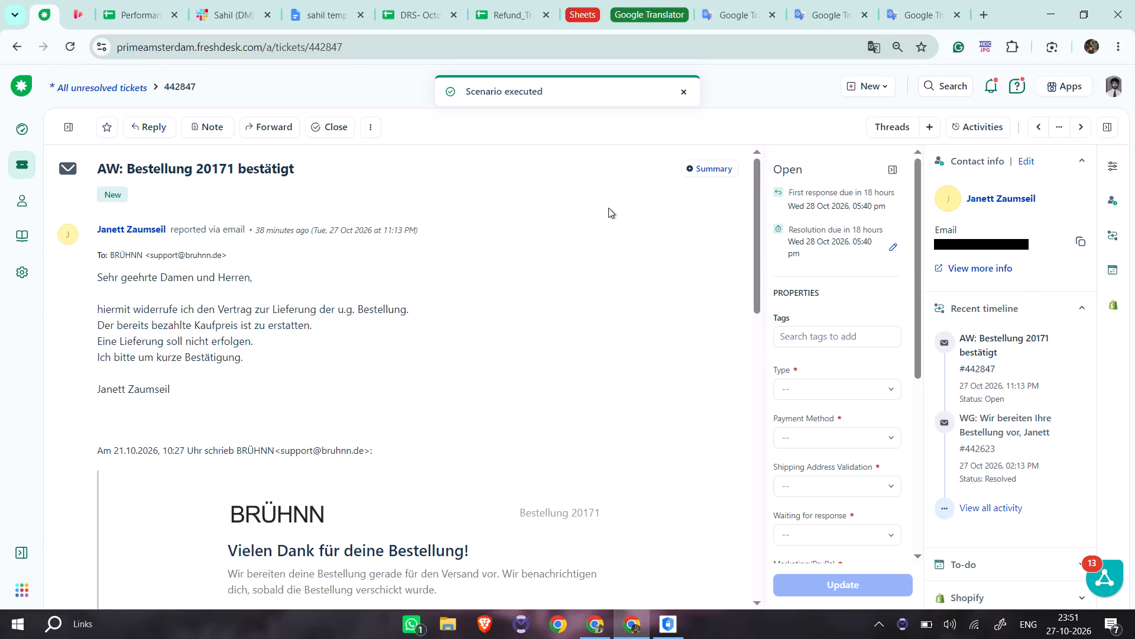
pyautogui.rightClick(451, 288)
pyautogui.click(575, 528)
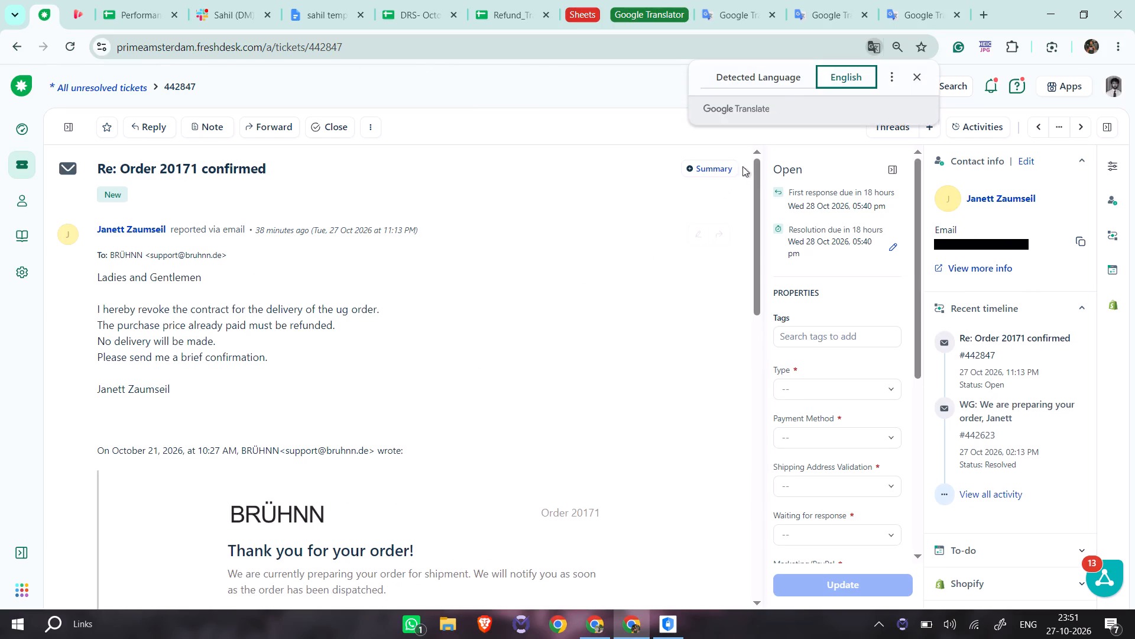
pyautogui.click(788, 72)
pyautogui.scroll(-2, 846, 283)
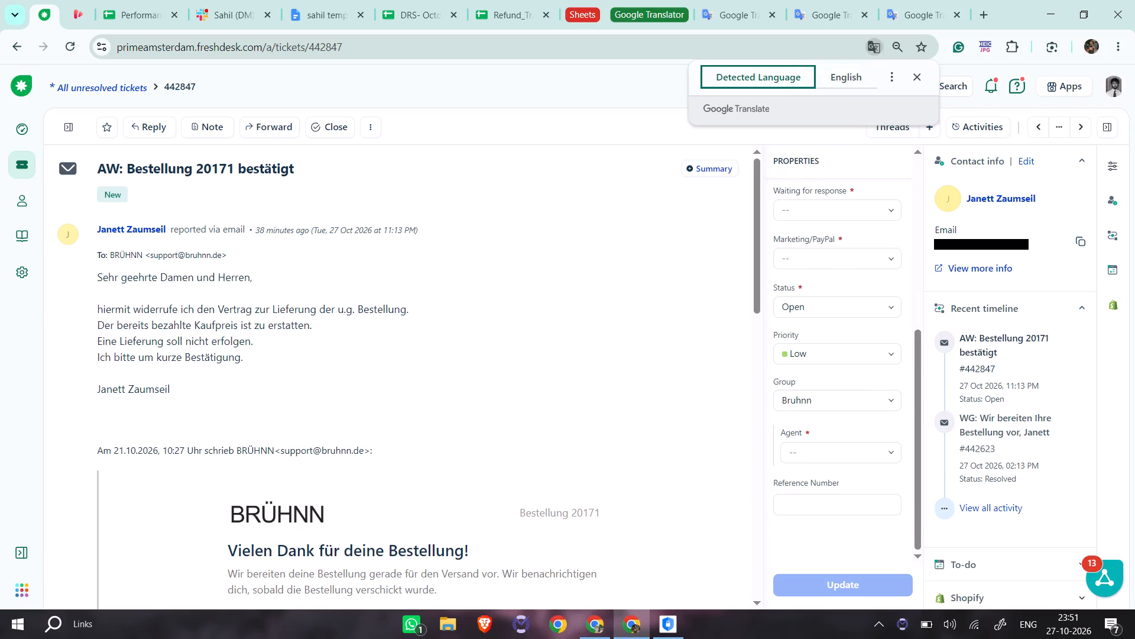
pyautogui.scroll(-1, 852, 289)
pyautogui.doubleClick(1078, 241)
pyautogui.hotkey('alt', 'Tab')
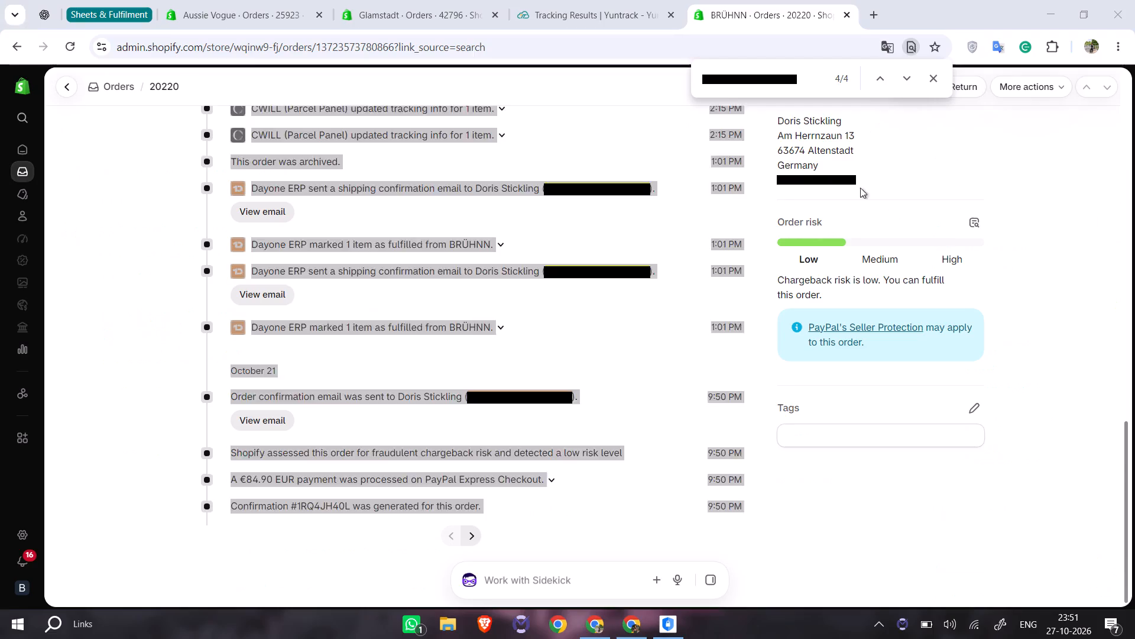
pyautogui.click(22, 122)
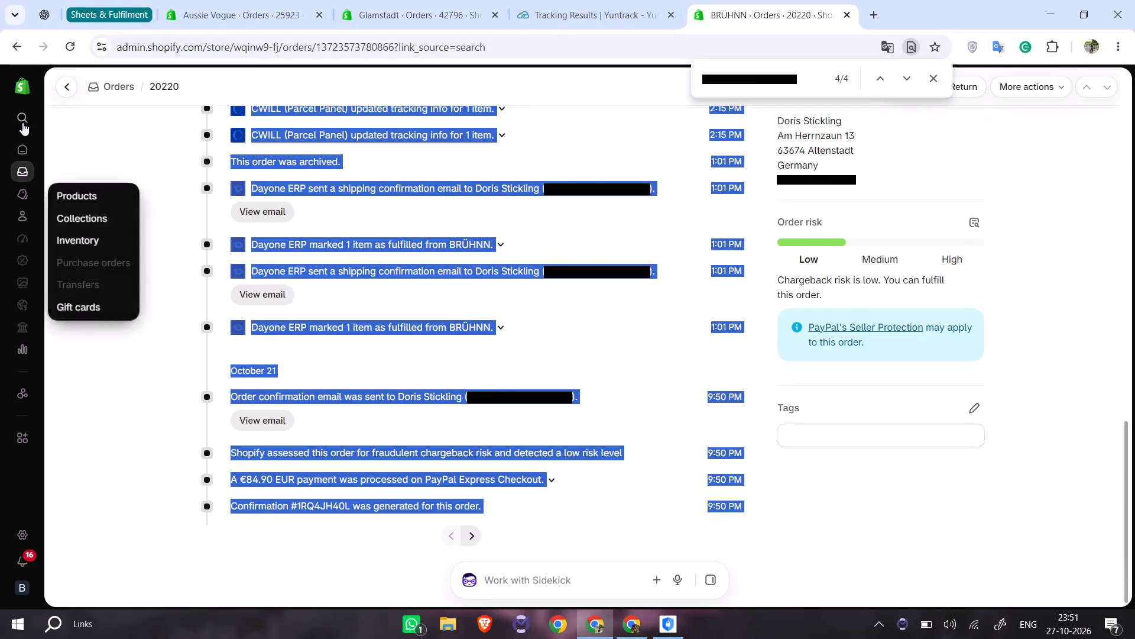
pyautogui.hotkey('ctrl', 'v')
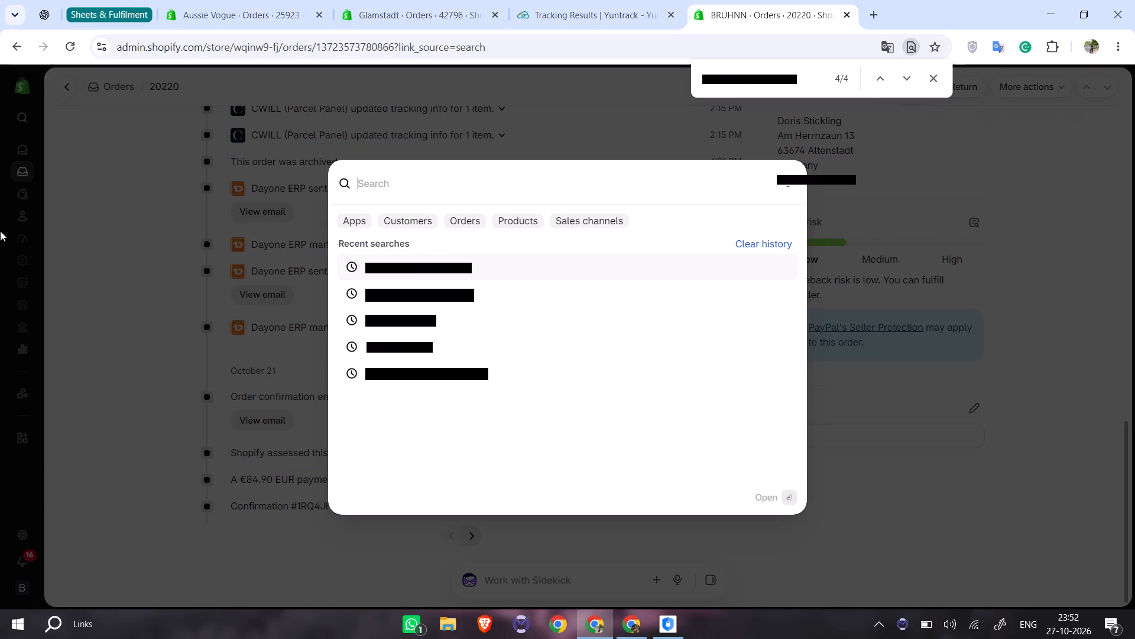
pyautogui.hotkey('ctrl', 'v')
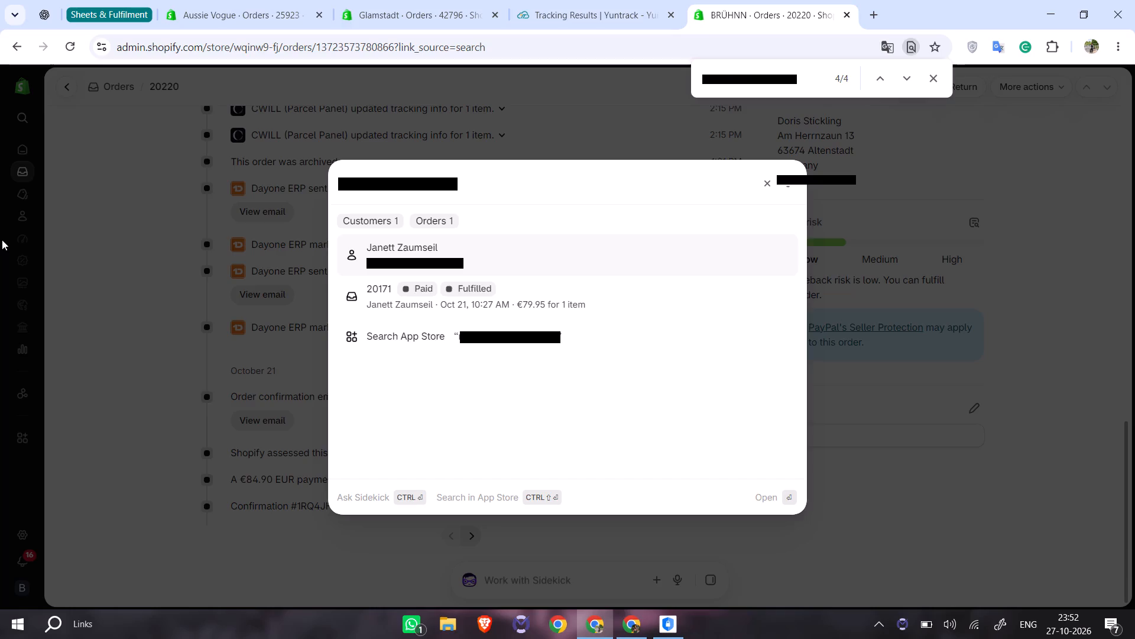
pyautogui.click(417, 293)
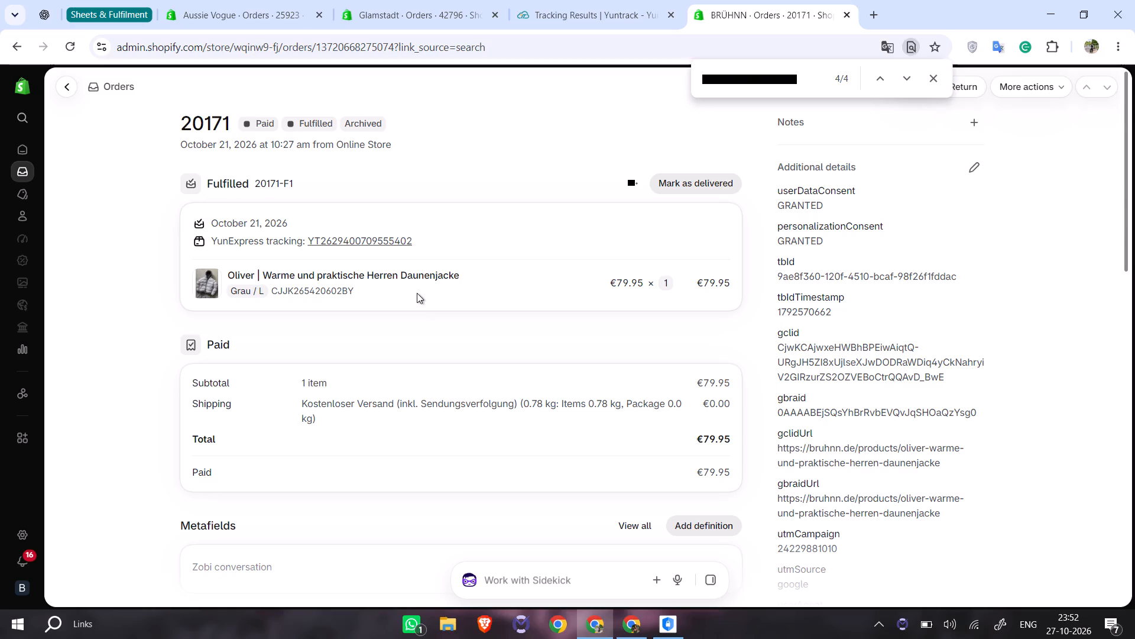
pyautogui.hotkey('ctrl', 'f')
pyautogui.hotkey('ctrl', 'v')
pyautogui.hotkey('ctrl', 'f')
pyautogui.hotkey('ctrl', 'v')
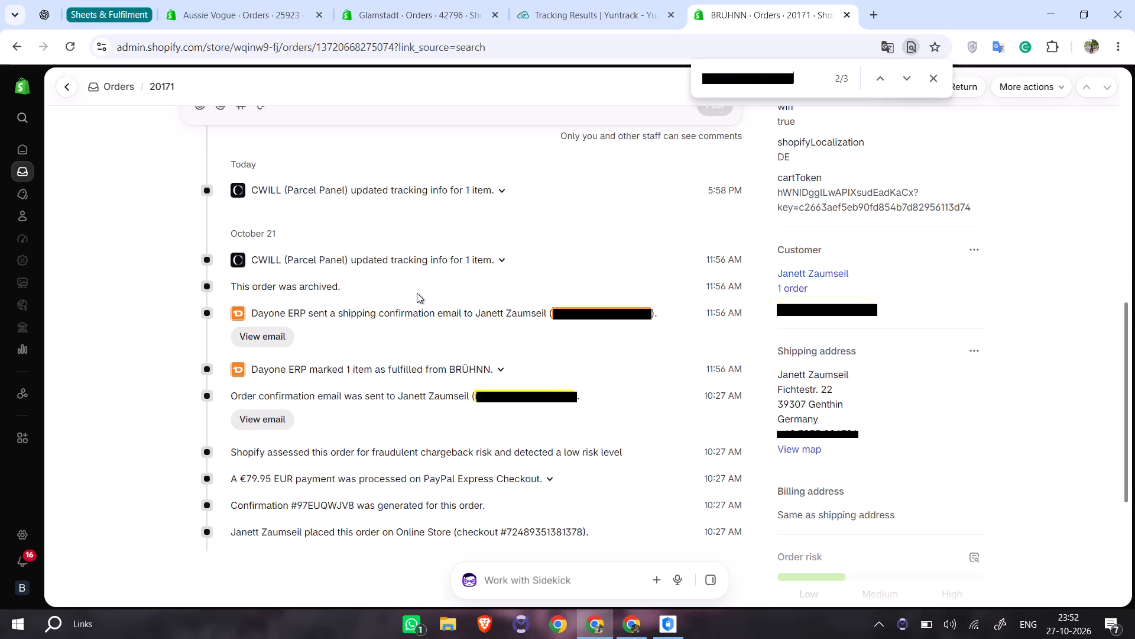
# Go back to Freshdesk, return to the list of all unresolved tickets, and reload it.
pyautogui.hotkey('alt', 'Tab')
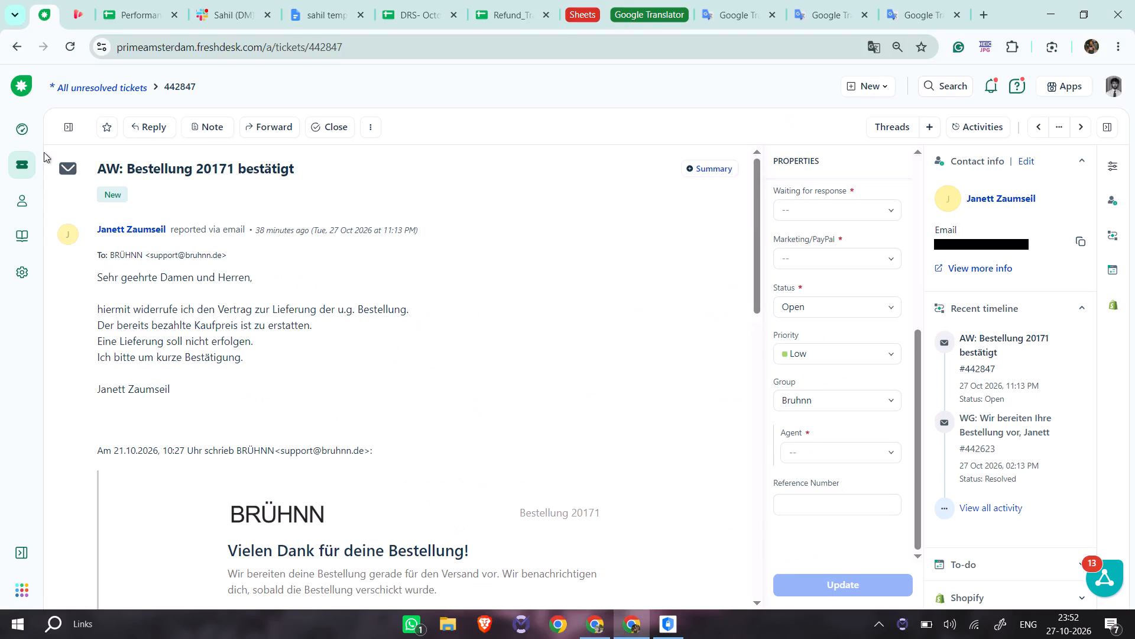
pyautogui.click(30, 160)
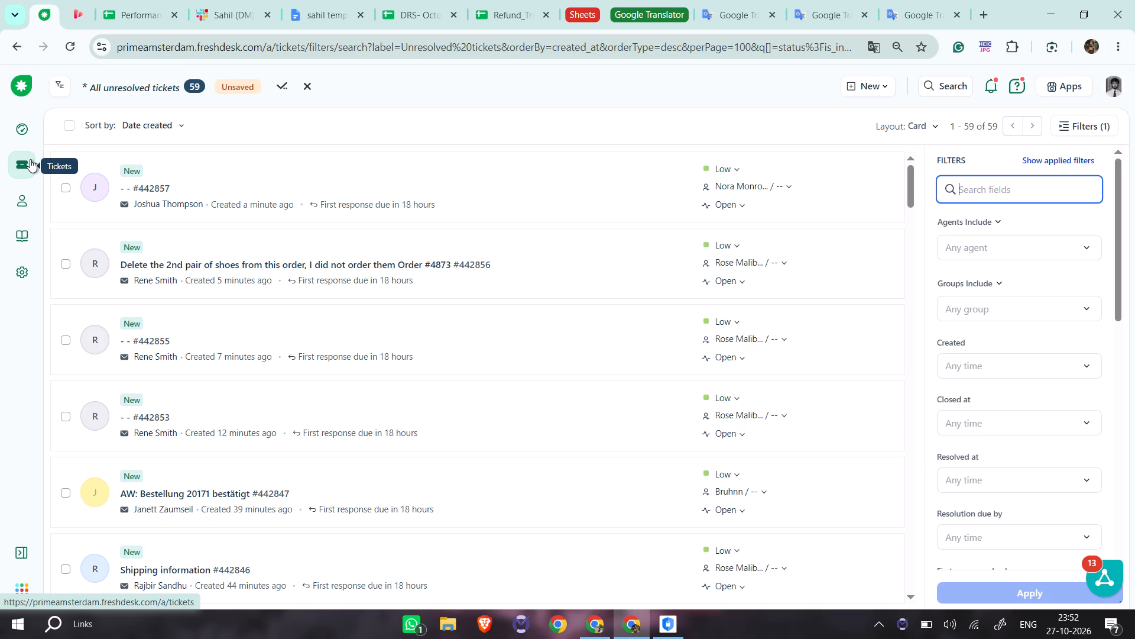
pyautogui.scroll(4, 30, 159)
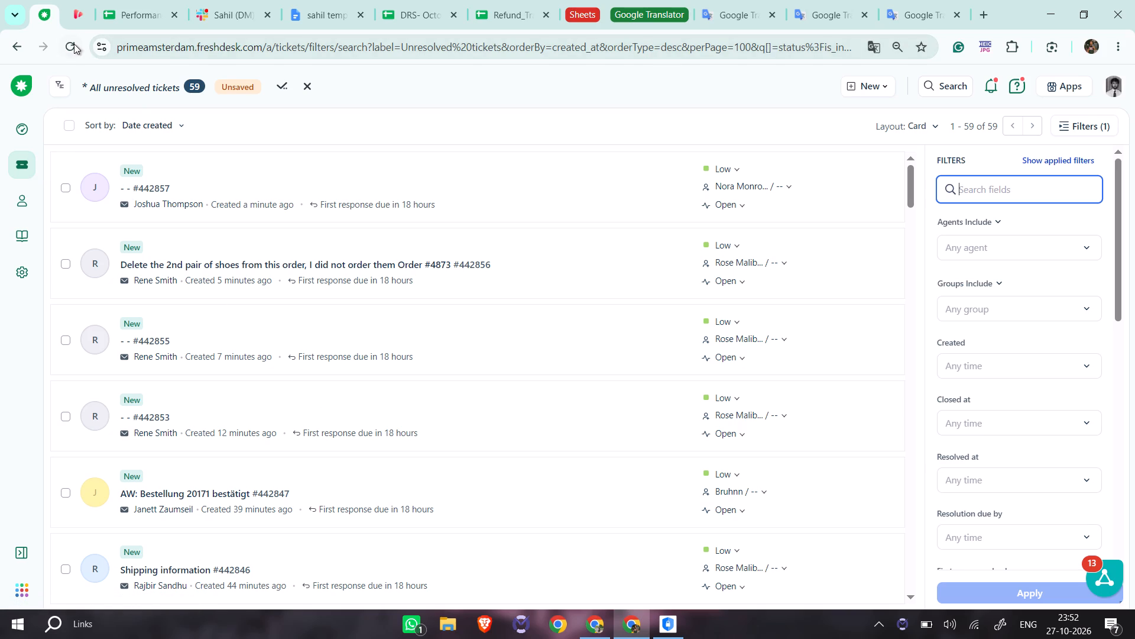
pyautogui.doubleClick(72, 44)
pyautogui.click(72, 43)
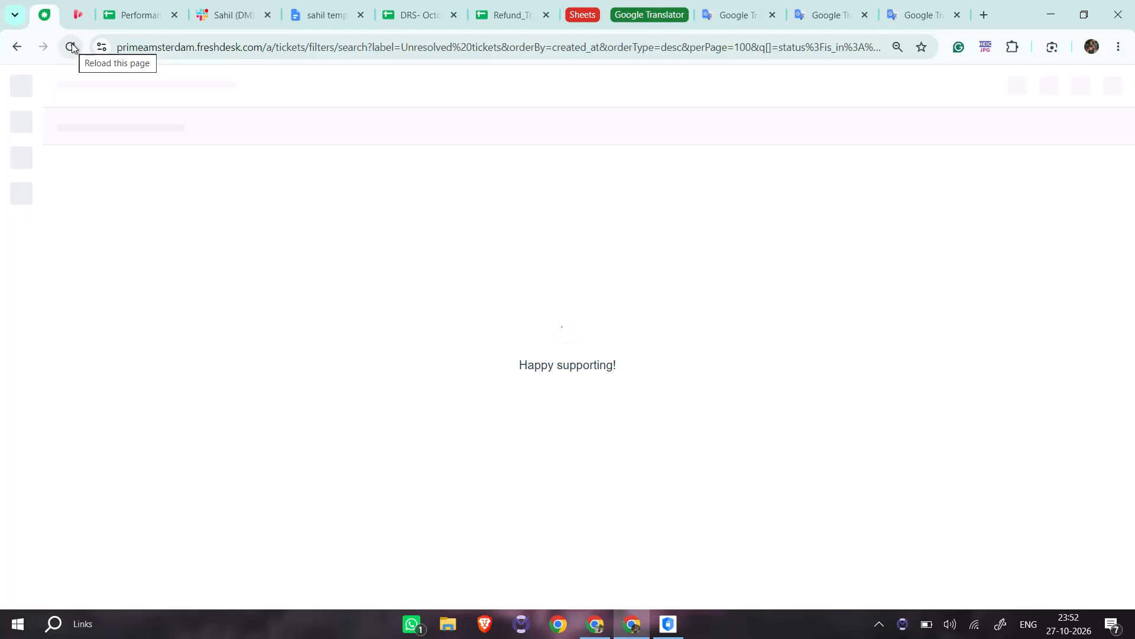
pyautogui.hscroll(-1, 72, 43)
pyautogui.hscroll(-1, 161, 125)
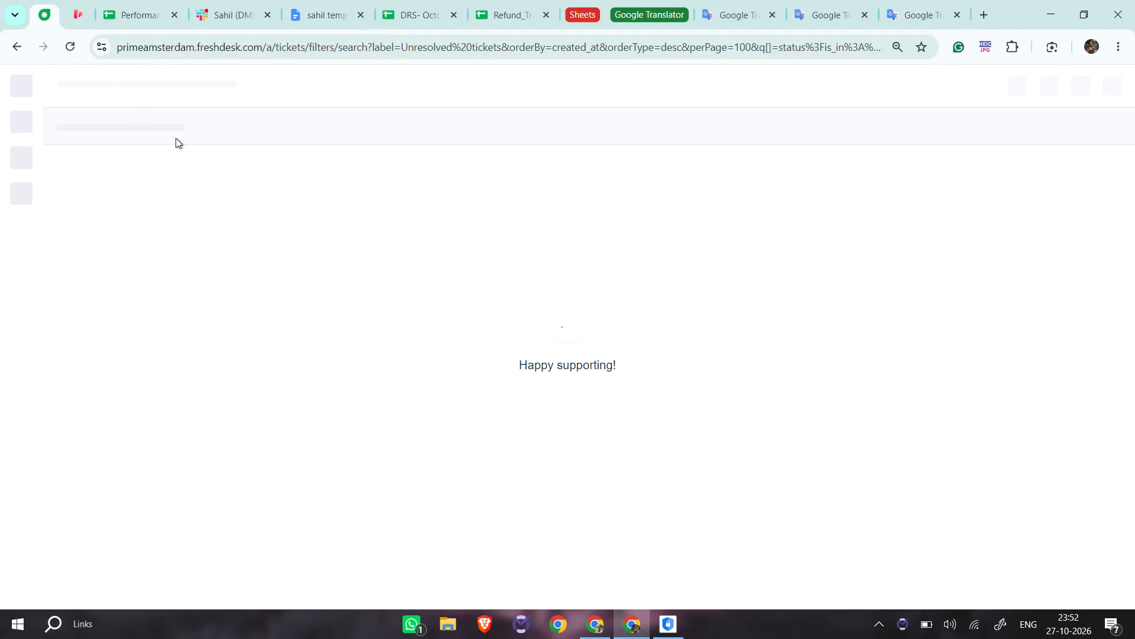
pyautogui.hscroll(-1, 176, 138)
pyautogui.hscroll(-6, 455, 366)
pyautogui.scroll(2, 442, 346)
pyautogui.hscroll(-6, 437, 338)
pyautogui.scroll(-3, 437, 338)
pyautogui.scroll(1, 430, 343)
pyautogui.scroll(4, 428, 527)
pyautogui.click(71, 53)
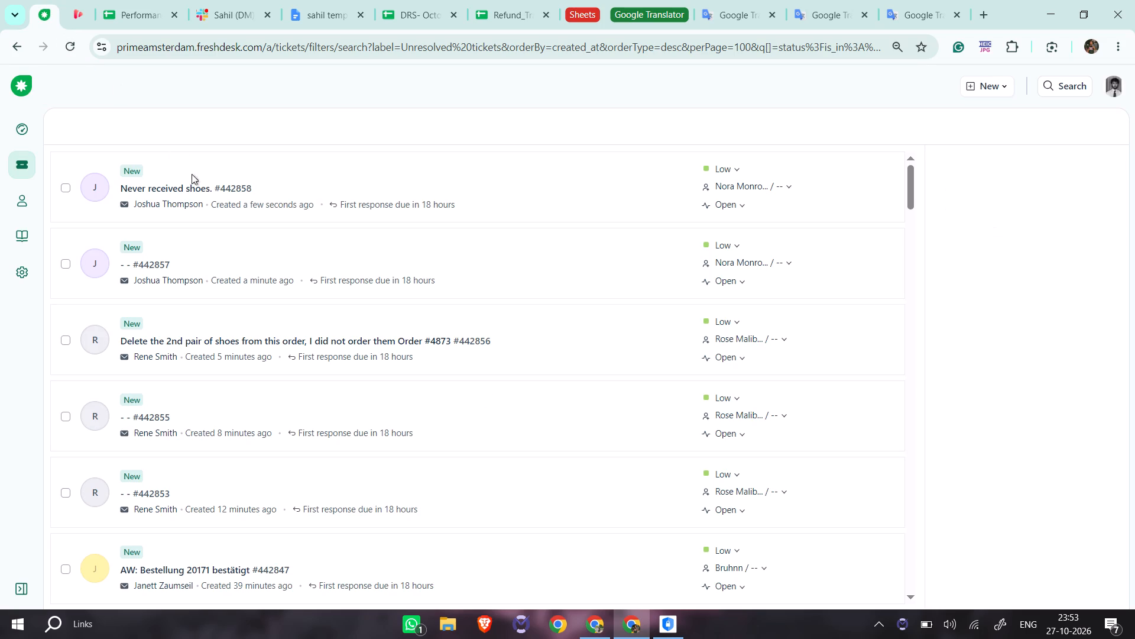
pyautogui.click(193, 192)
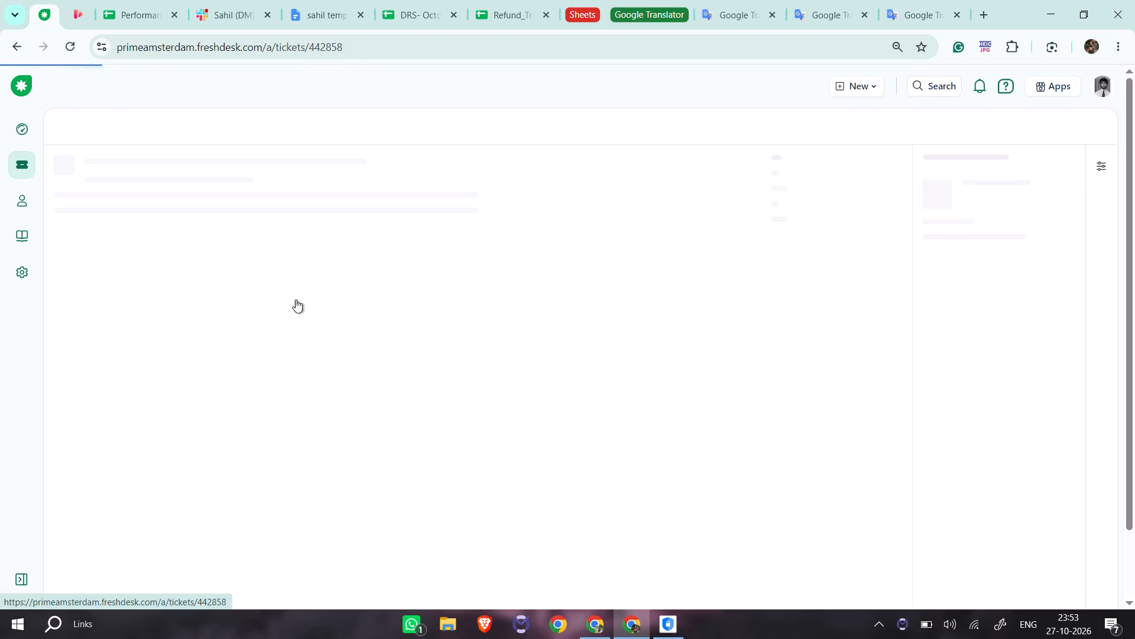
pyautogui.hscroll(-1, 492, 430)
pyautogui.scroll(-2, 492, 430)
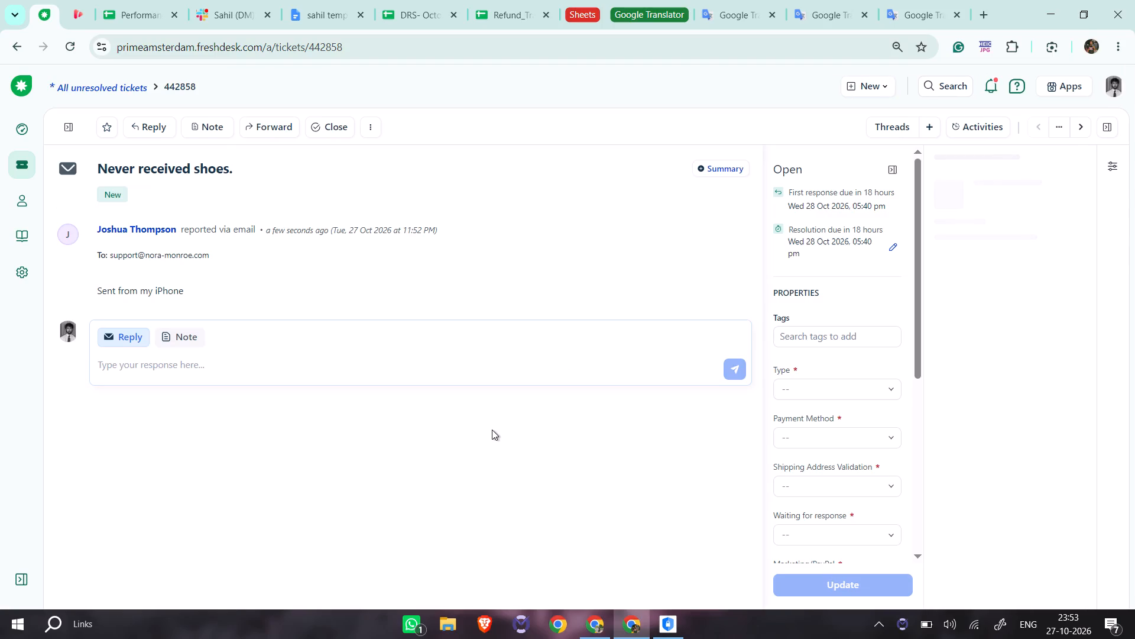
pyautogui.scroll(-5, 492, 430)
pyautogui.scroll(2, 371, 341)
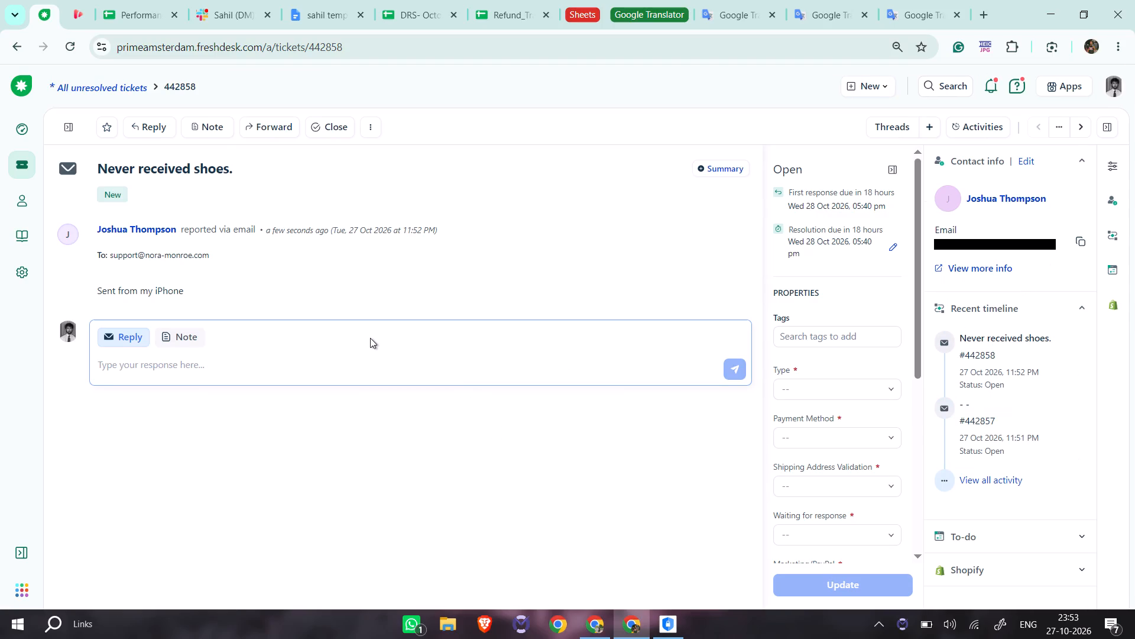
pyautogui.click(578, 349)
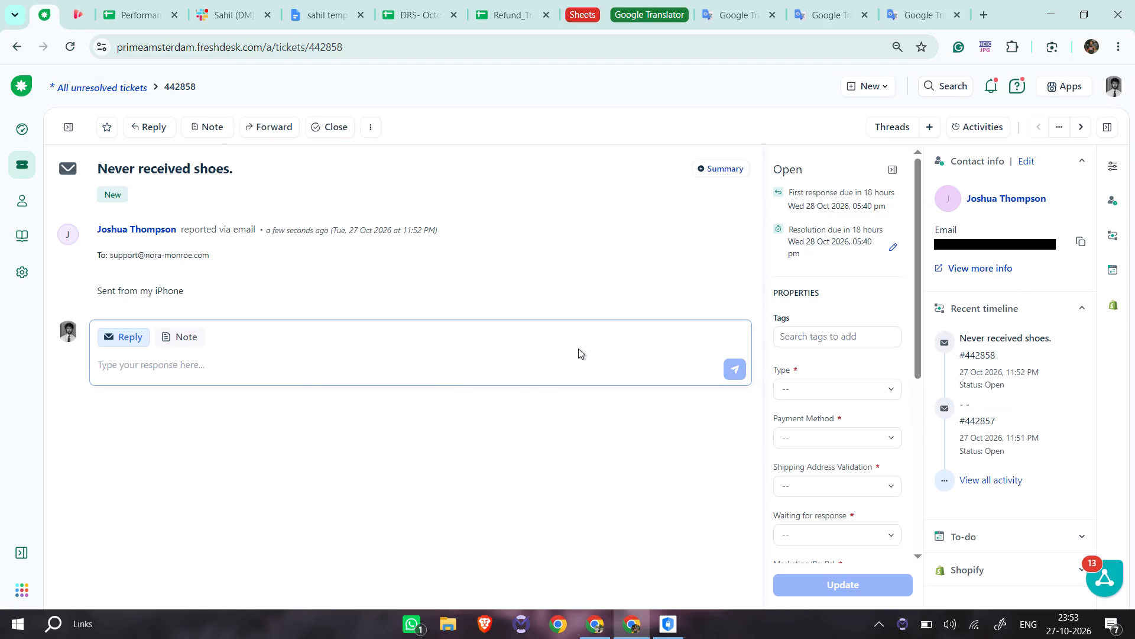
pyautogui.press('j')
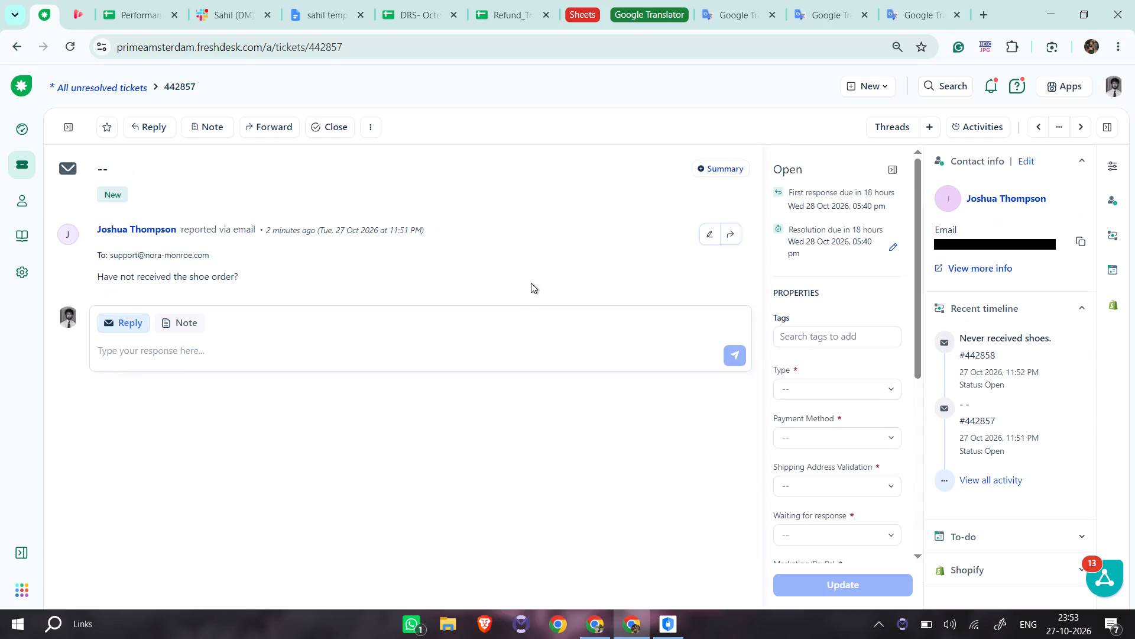
pyautogui.hscroll(-2, 531, 283)
pyautogui.scroll(-1, 531, 283)
pyautogui.click(530, 283)
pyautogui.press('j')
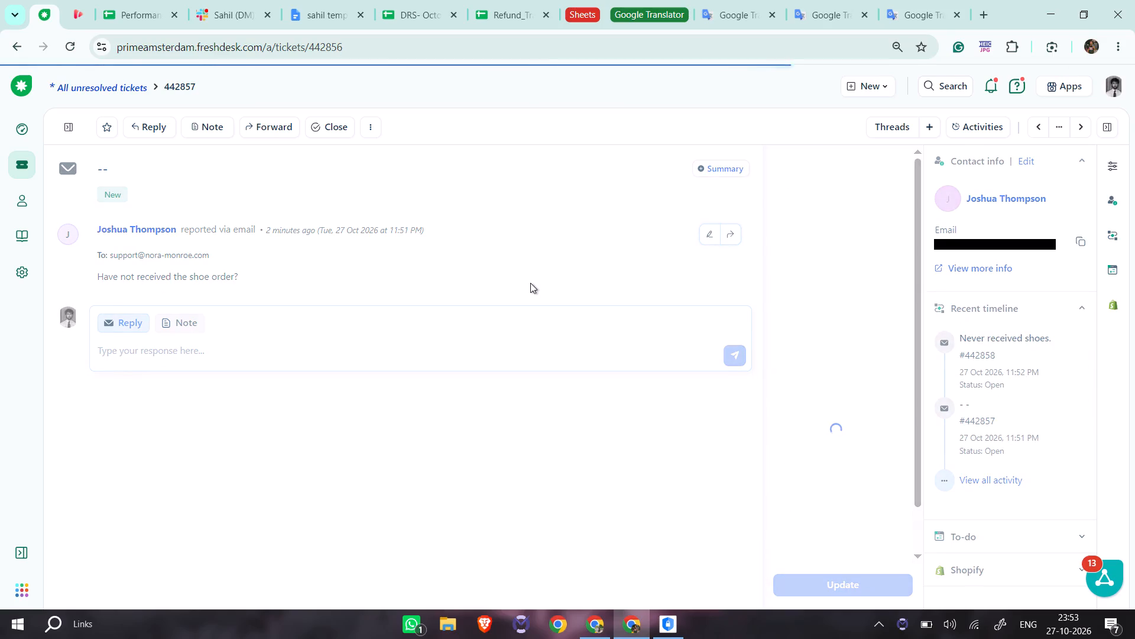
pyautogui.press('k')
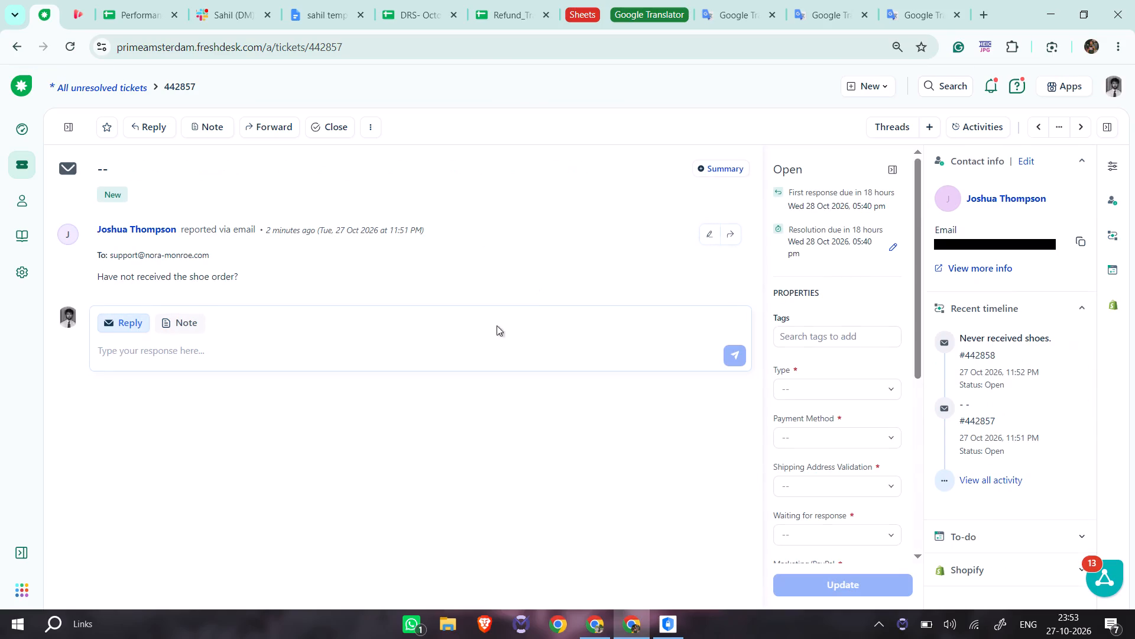
pyautogui.hscroll(-2, 1027, 357)
pyautogui.scroll(-2, 915, 361)
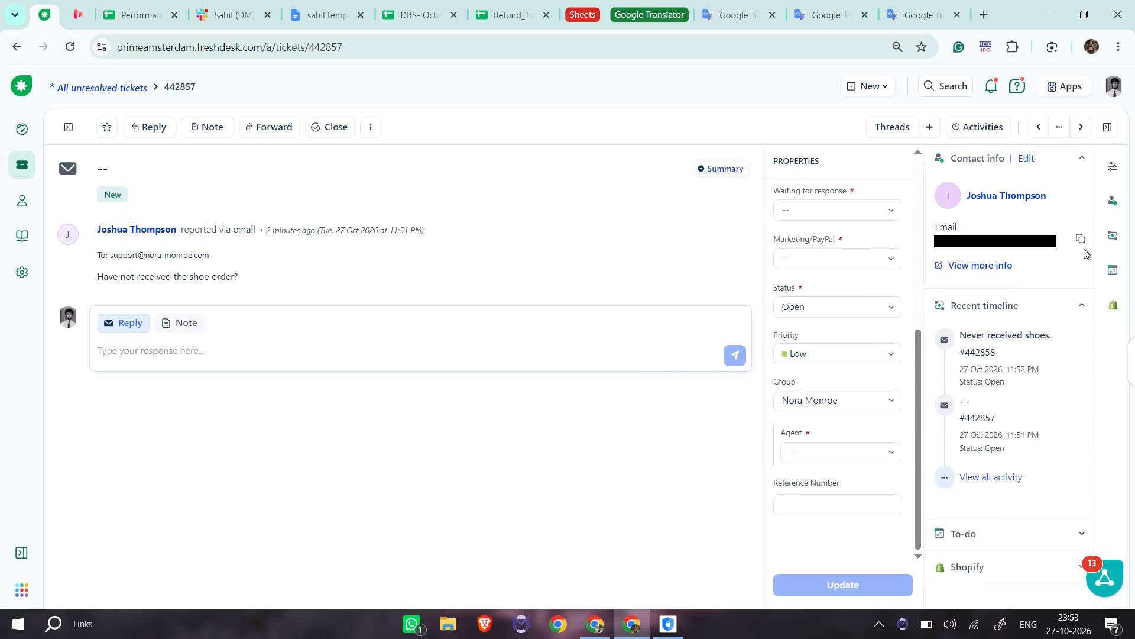
pyautogui.doubleClick(1080, 241)
pyautogui.hotkey('alt', 'Tab')
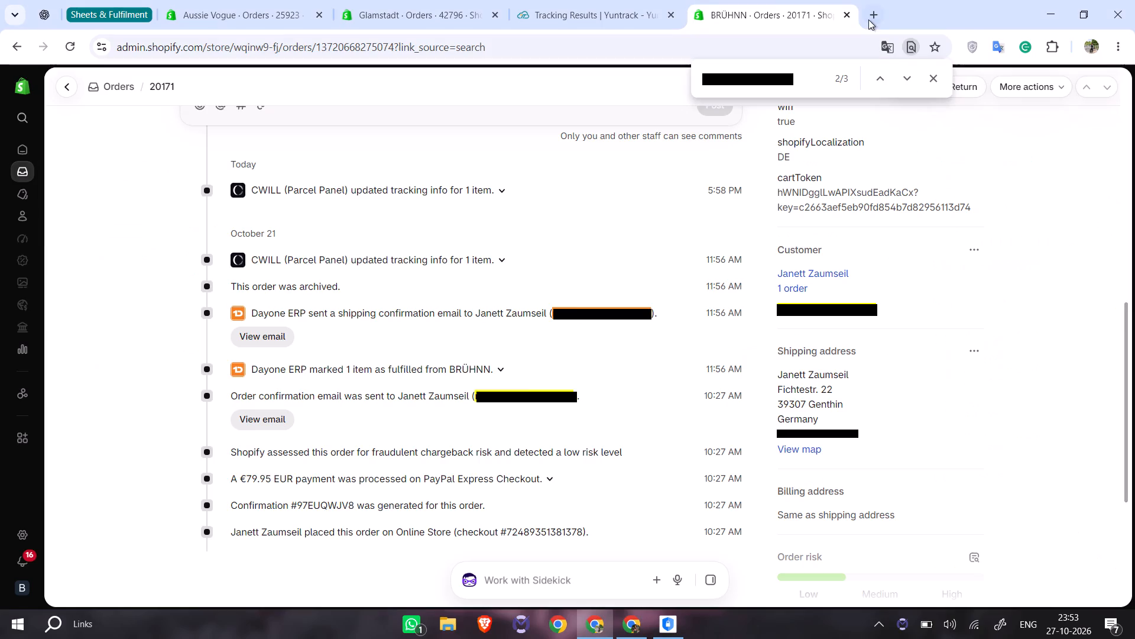
pyautogui.click(868, 20)
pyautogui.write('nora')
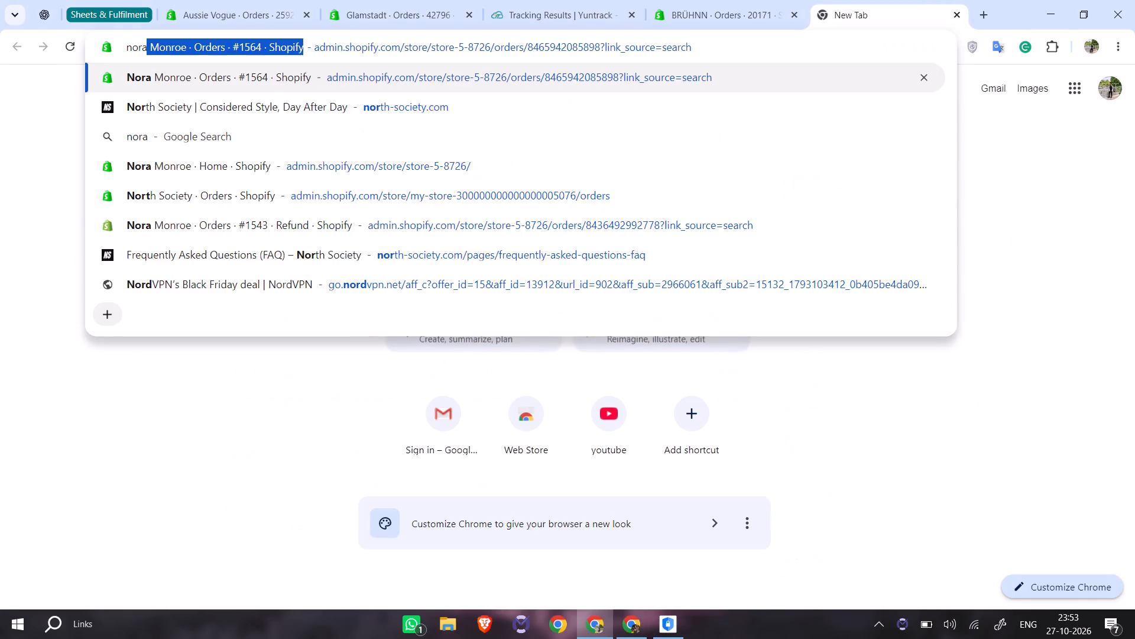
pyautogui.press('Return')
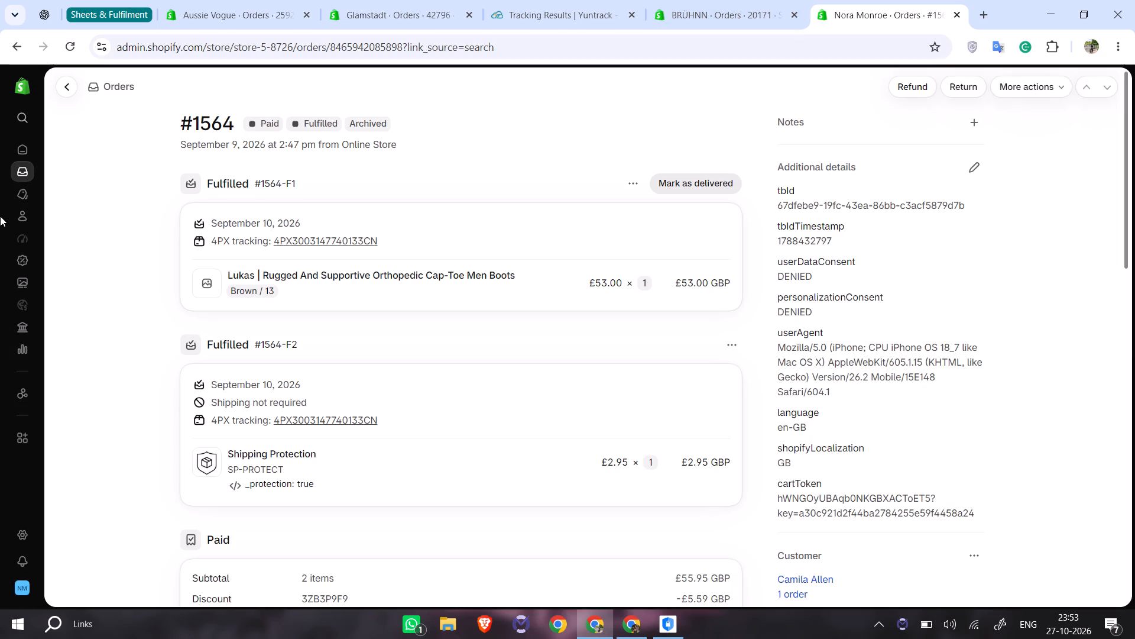
# Reload the Nora Monroe store page, search it for the copied customer email, and open a matching result.
pyautogui.click(25, 122)
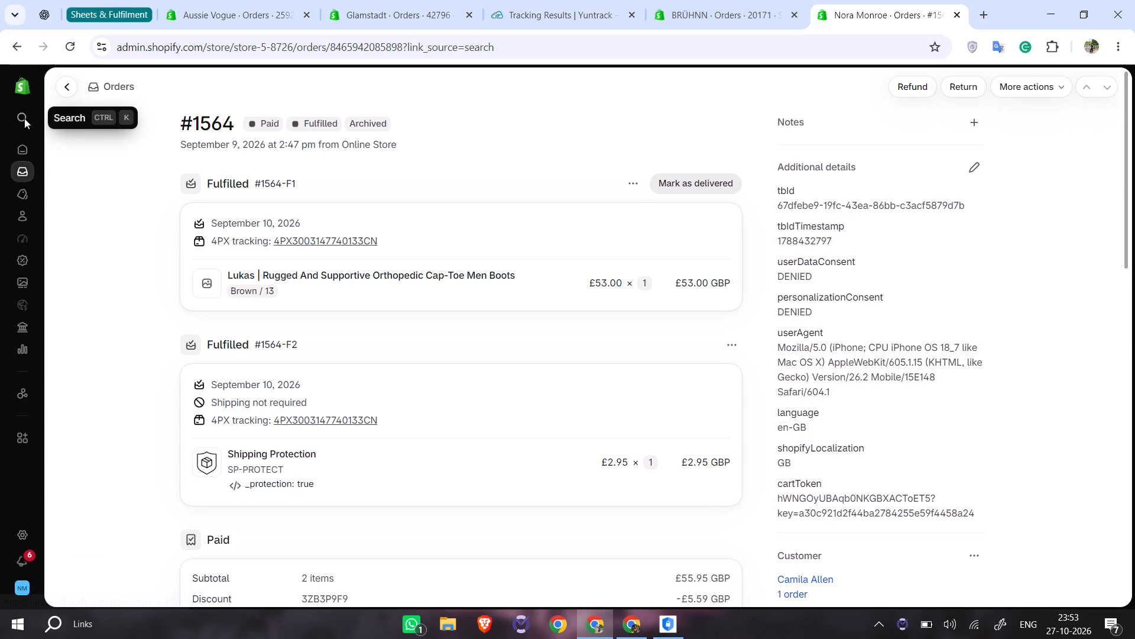
pyautogui.hotkey('ctrl', 'r')
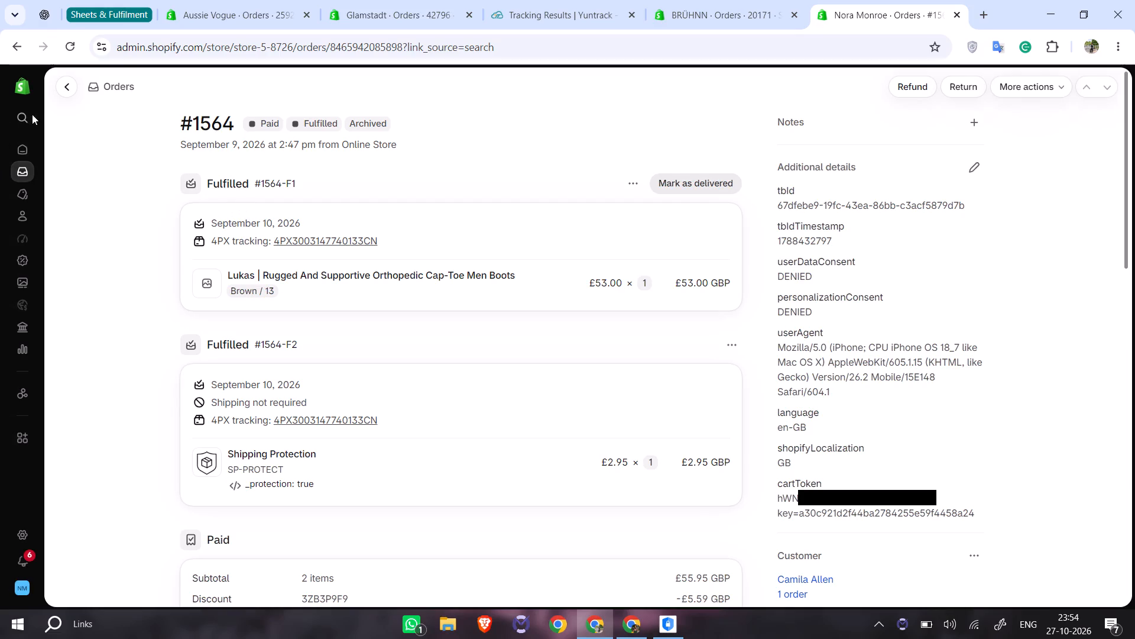
pyautogui.click(20, 120)
pyautogui.hotkey('ctrl', 'v')
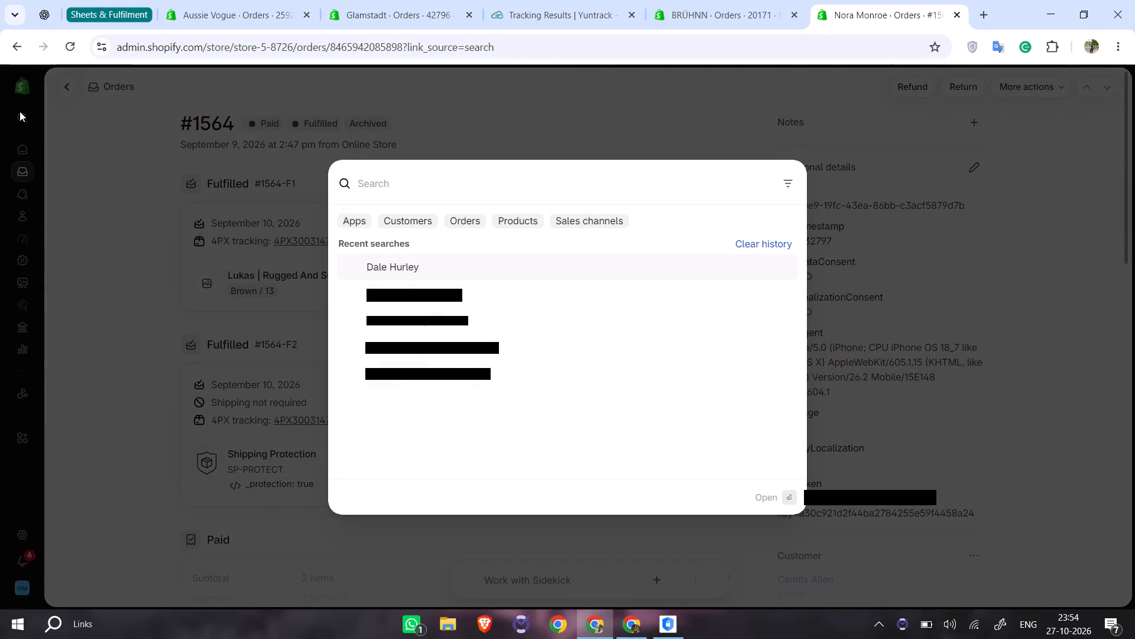
pyautogui.click(383, 176)
pyautogui.hotkey('ctrl', 'v')
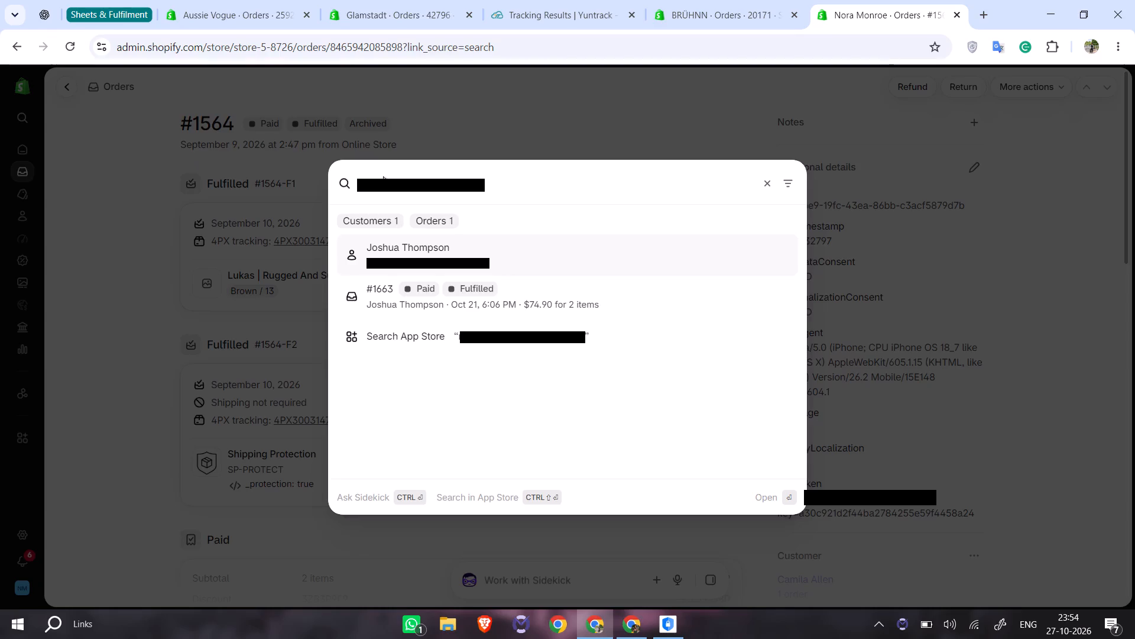
pyautogui.click(528, 286)
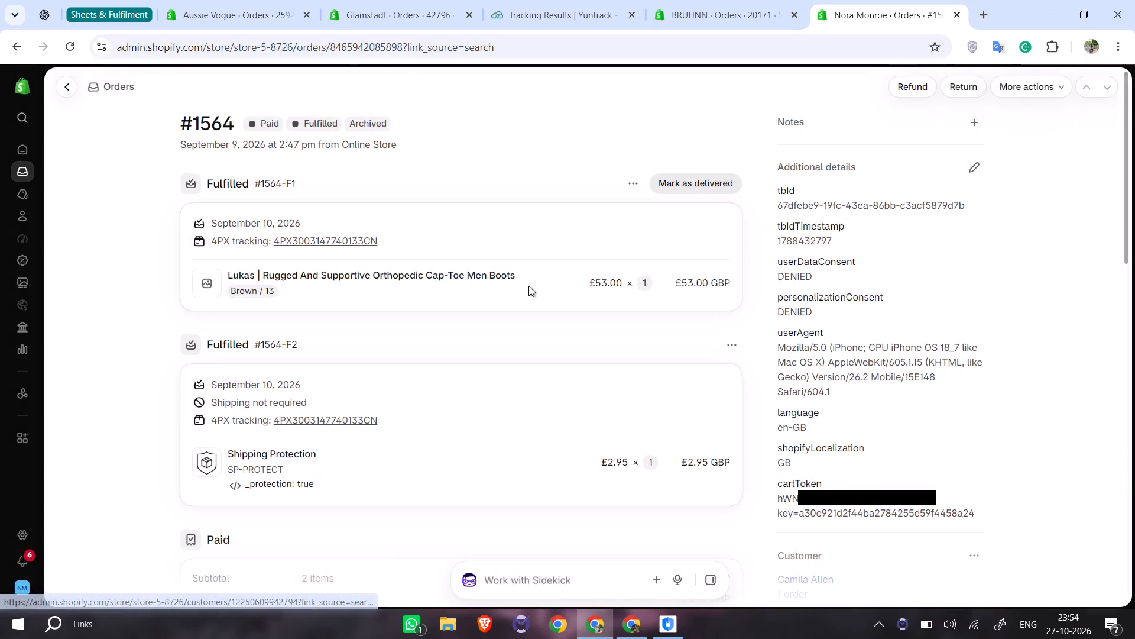
pyautogui.hotkey('ctrl', 'f')
pyautogui.hotkey('ctrl', 'v')
pyautogui.hotkey('ctrl', 'f')
pyautogui.hotkey('ctrl', 'v')
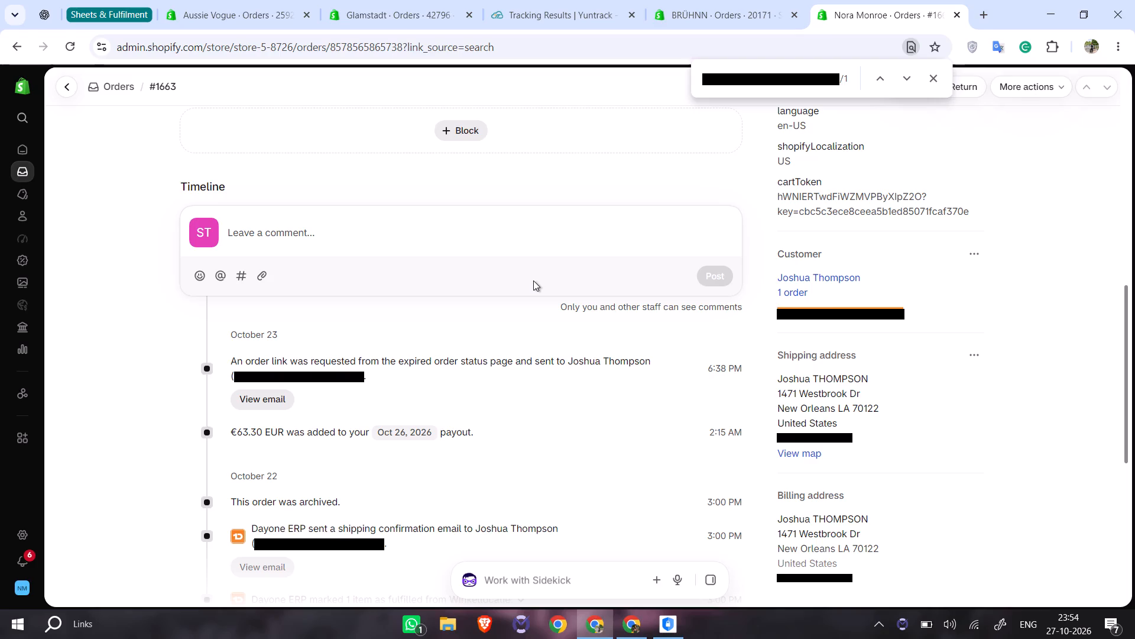
pyautogui.hotkey('ctrl', 'f')
pyautogui.hotkey('ctrl', 'v')
pyautogui.hotkey('ctrl', 'f')
pyautogui.hotkey('ctrl', 'v')
pyautogui.hotkey('ctrl', 'f')
pyautogui.hotkey('ctrl', 'v')
pyautogui.hotkey('ctrl', 'f')
pyautogui.hotkey('ctrl', 'v')
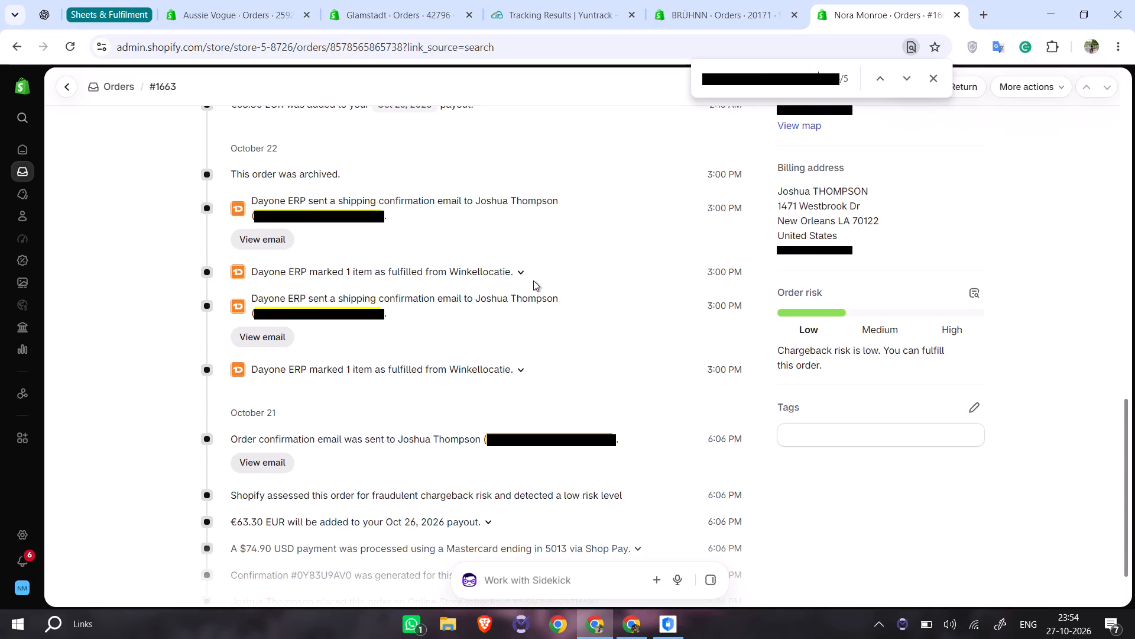
pyautogui.hotkey('alt', 'Tab')
pyautogui.hotkey('alt', 'Tab')
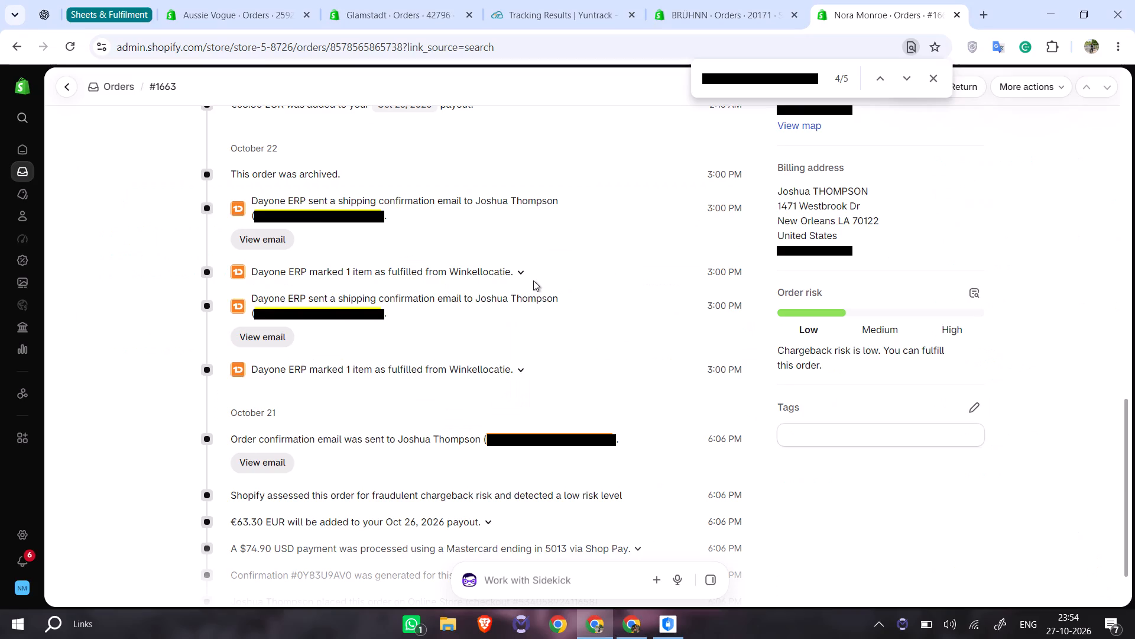
pyautogui.scroll(6, 533, 280)
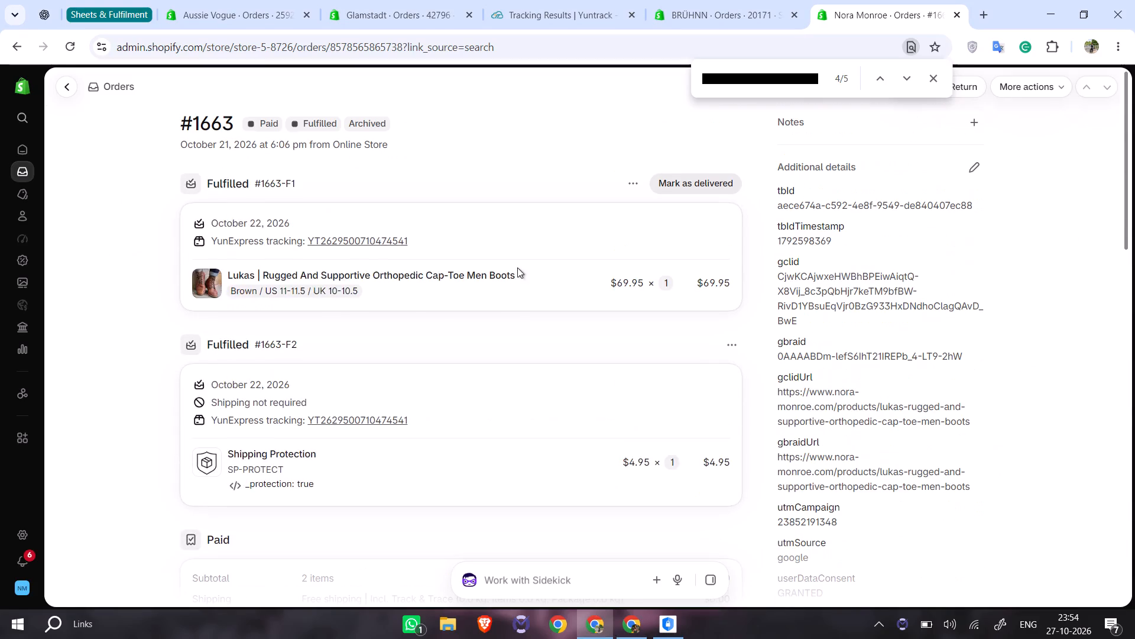
pyautogui.doubleClick(359, 253)
pyautogui.hotkey('ctrl', 'c')
pyautogui.hotkey('ctrl', 'c')
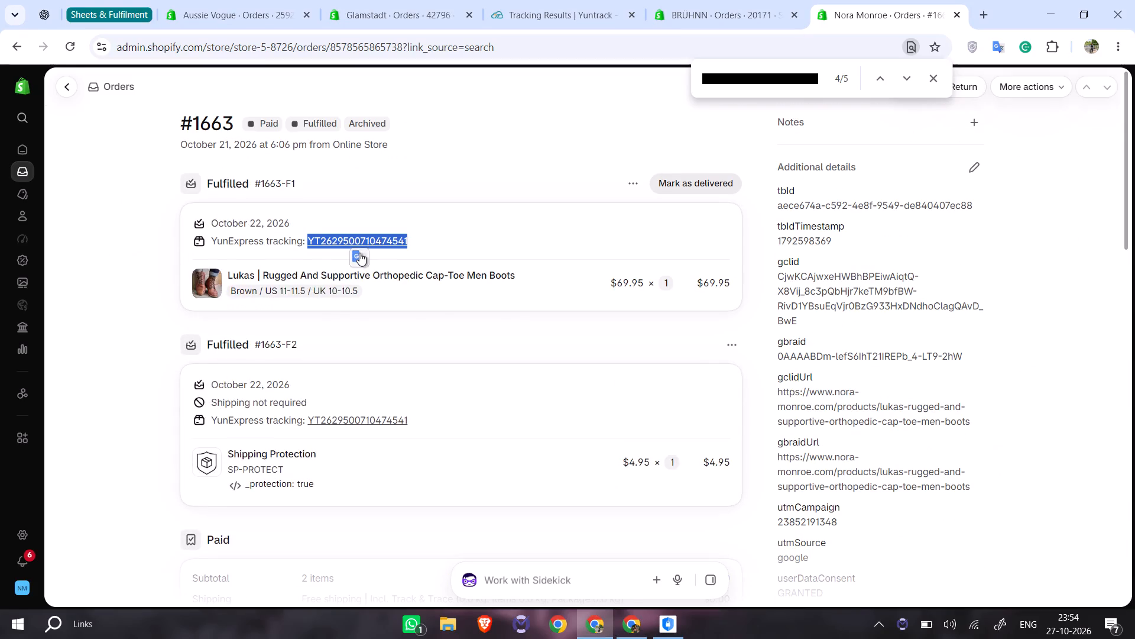
pyautogui.hotkey('ctrl', 'shift', 'Tab')
pyautogui.hotkey('ctrl', 'shift', 'Tab')
pyautogui.click(488, 168)
pyautogui.click(492, 188)
pyautogui.hotkey('ctrl', 'a')
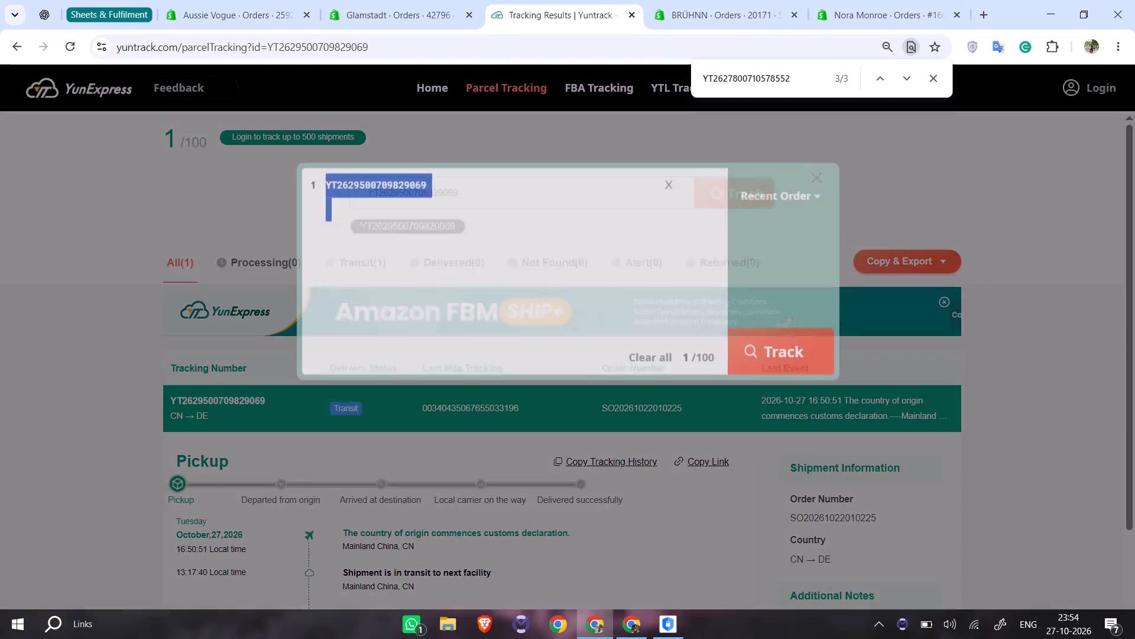
pyautogui.hotkey('ctrl', 'v')
pyautogui.click(784, 356)
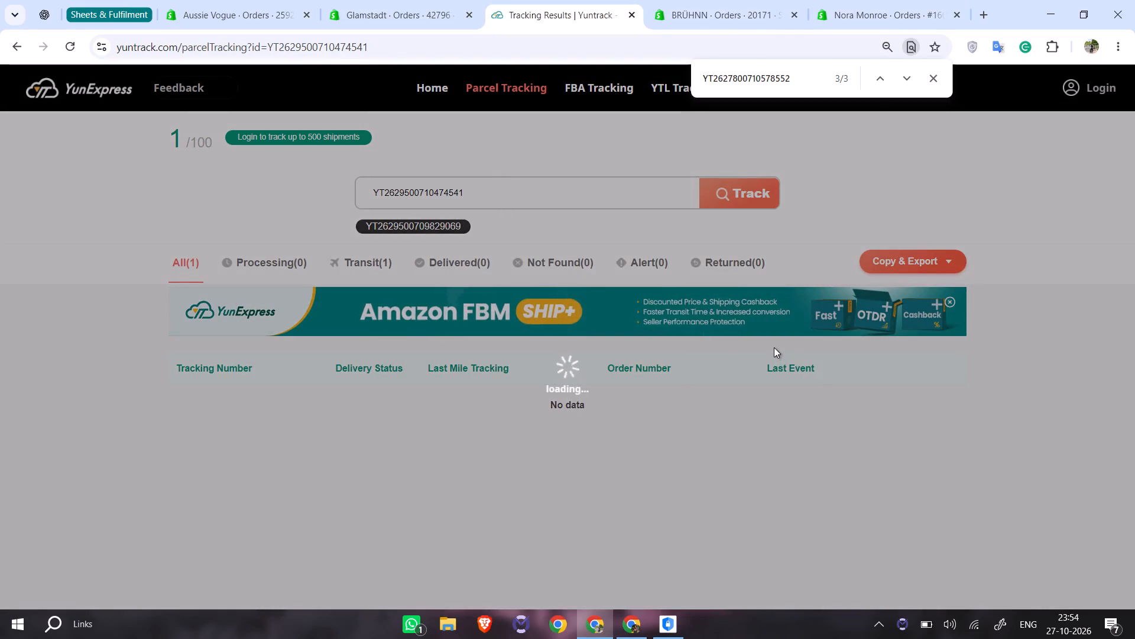
# Switch back to Freshdesk and read tickets 442856, 442855 and 442853 about removing the second pair of shoes.
pyautogui.hotkey('ctrl', 'Tab')
pyautogui.hotkey('ctrl', 'Tab')
pyautogui.press('Tab')
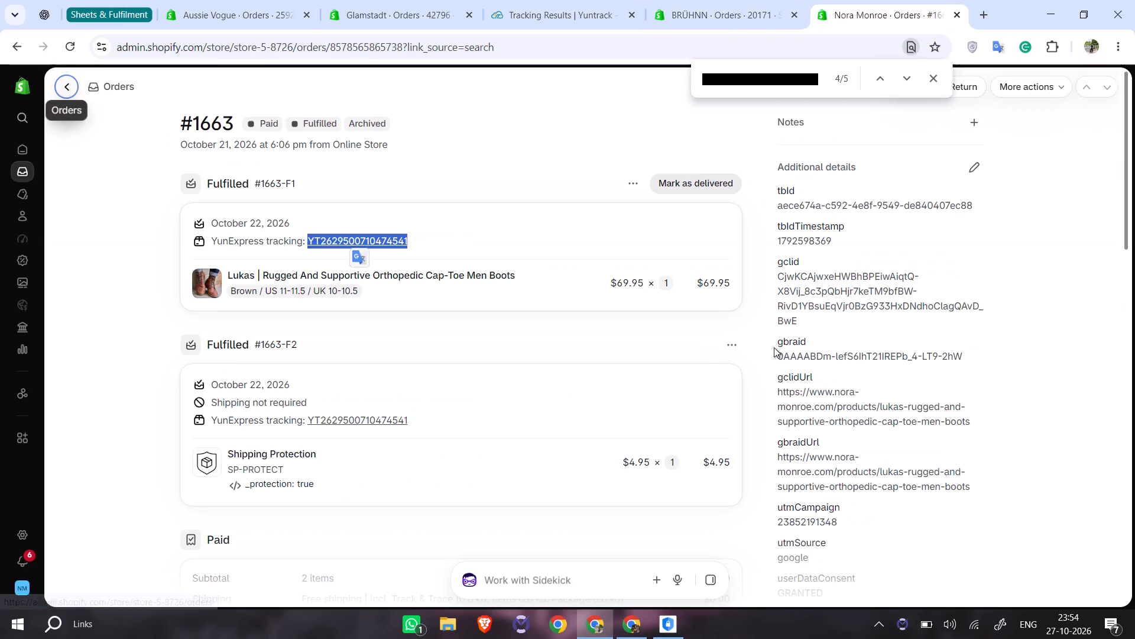
pyautogui.hotkey('alt', 'Tab')
pyautogui.click(413, 187)
pyautogui.click(421, 200)
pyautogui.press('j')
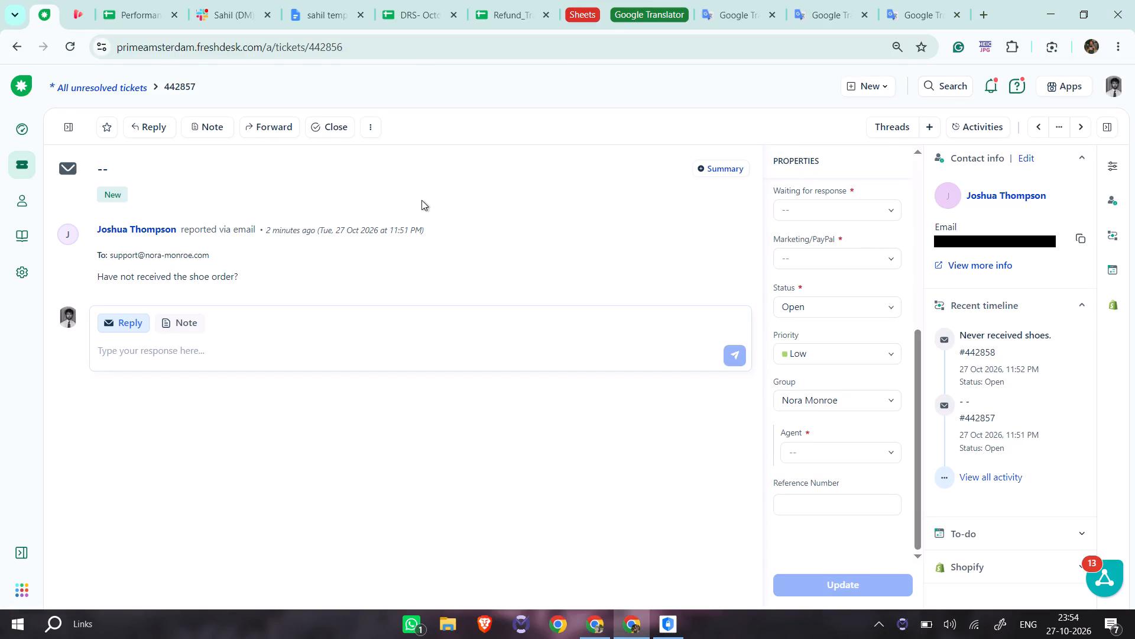
pyautogui.scroll(-5, 510, 341)
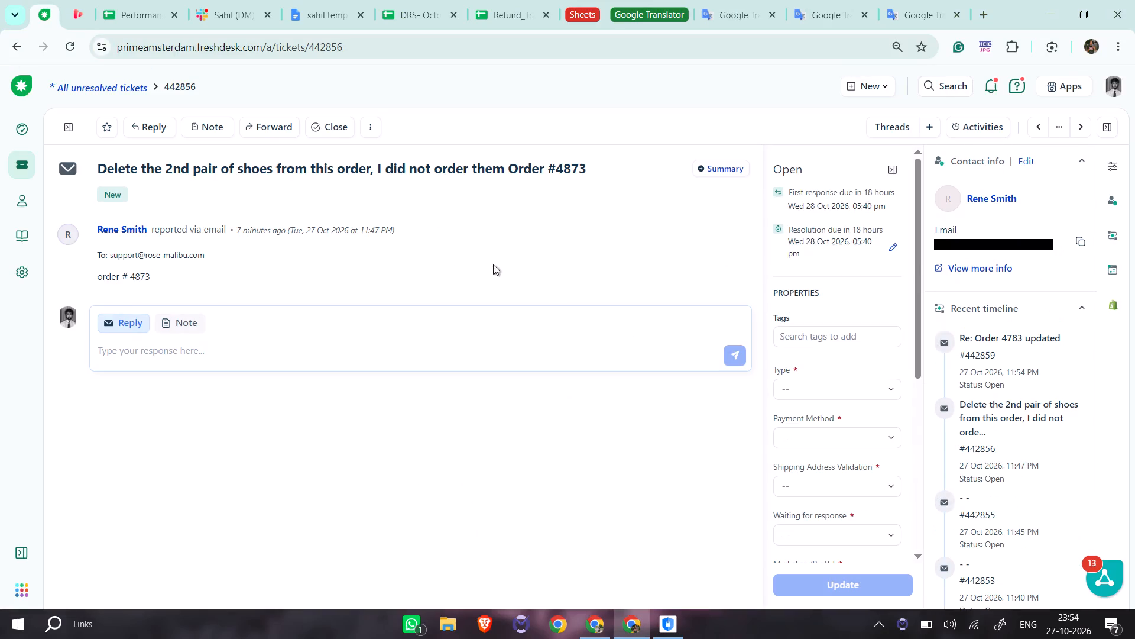
pyautogui.click(493, 245)
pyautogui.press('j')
pyautogui.scroll(-3, 508, 270)
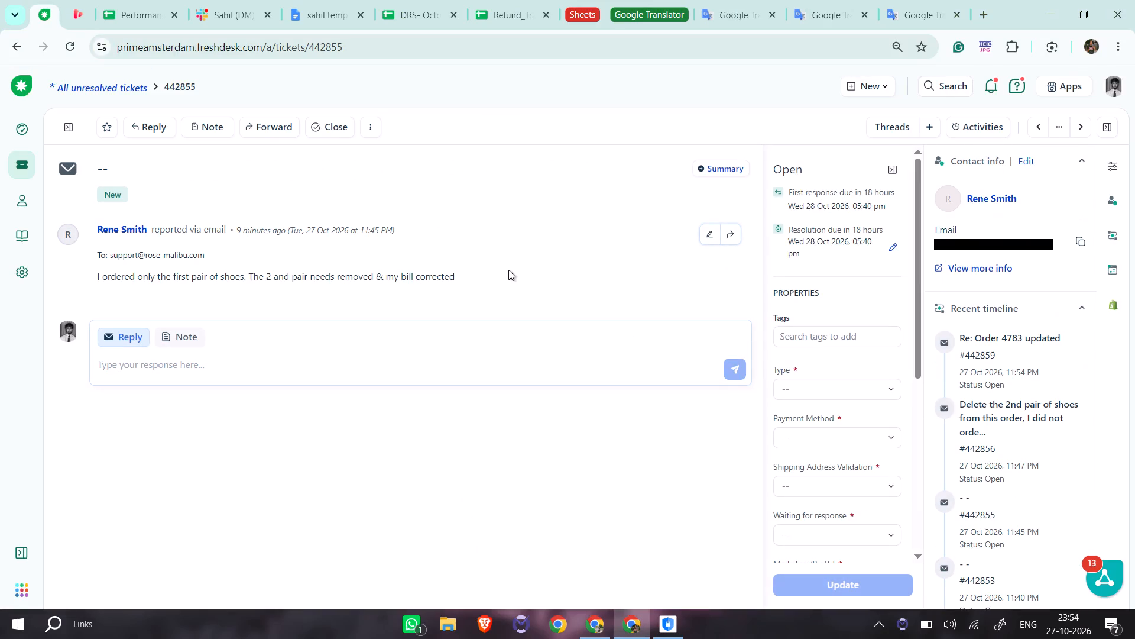
pyautogui.scroll(-2, 508, 270)
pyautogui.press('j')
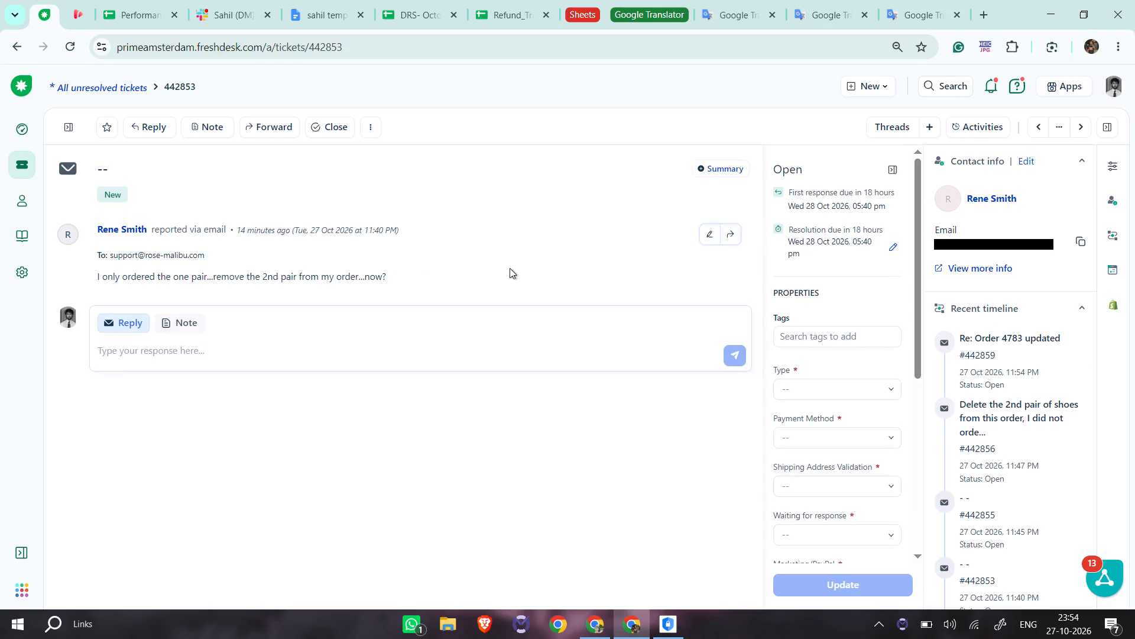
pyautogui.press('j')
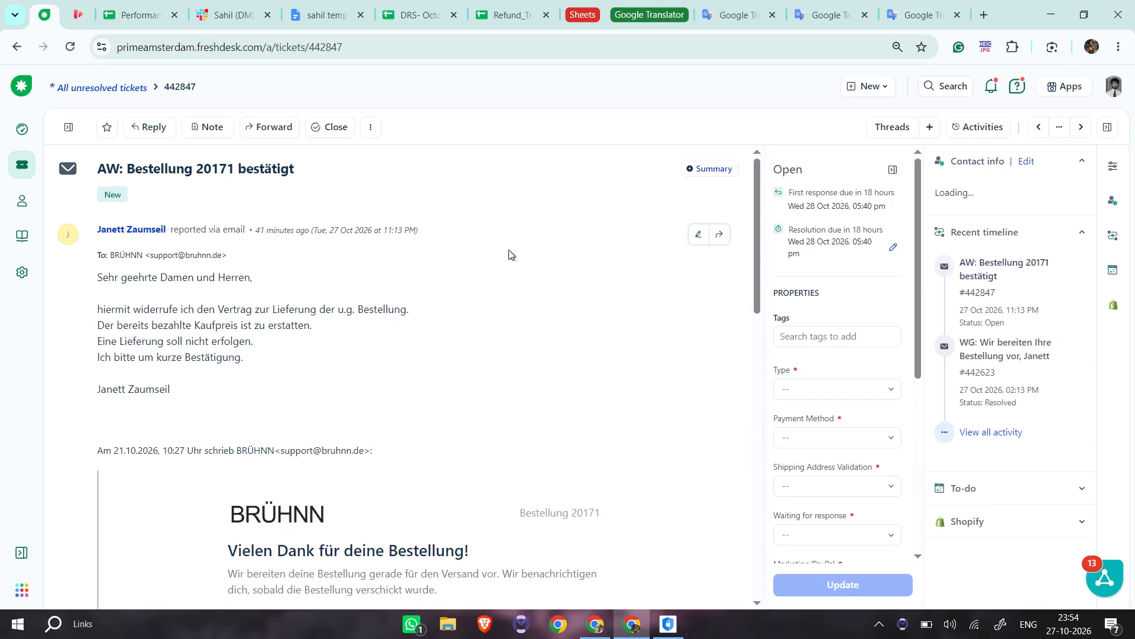
pyautogui.scroll(-3, 508, 250)
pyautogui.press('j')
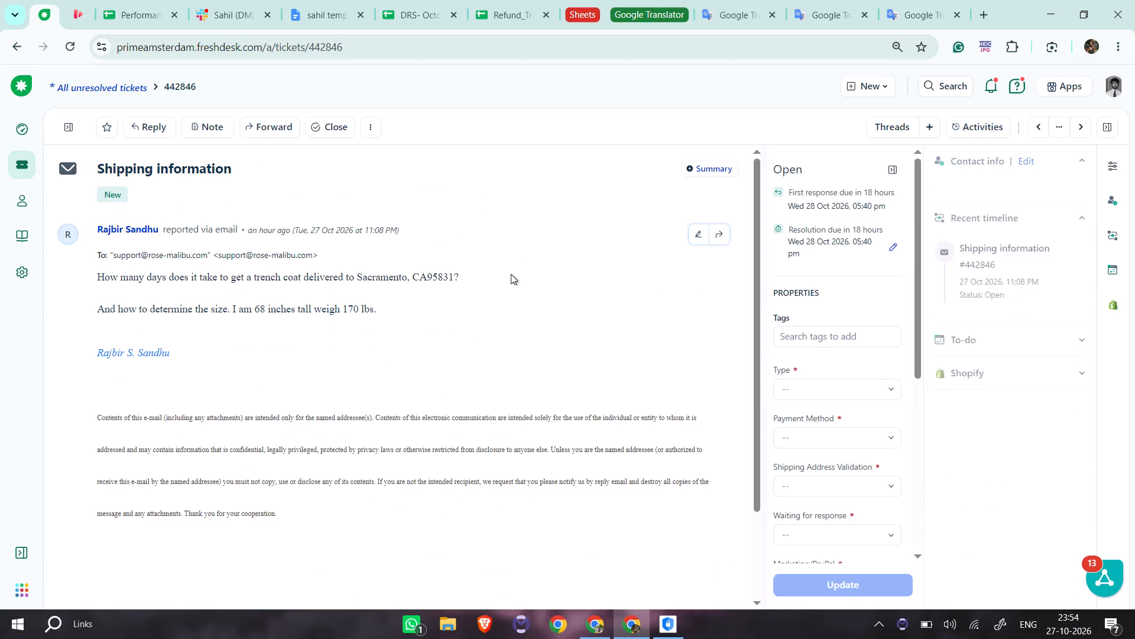
pyautogui.scroll(-4, 521, 288)
pyautogui.scroll(4, 526, 294)
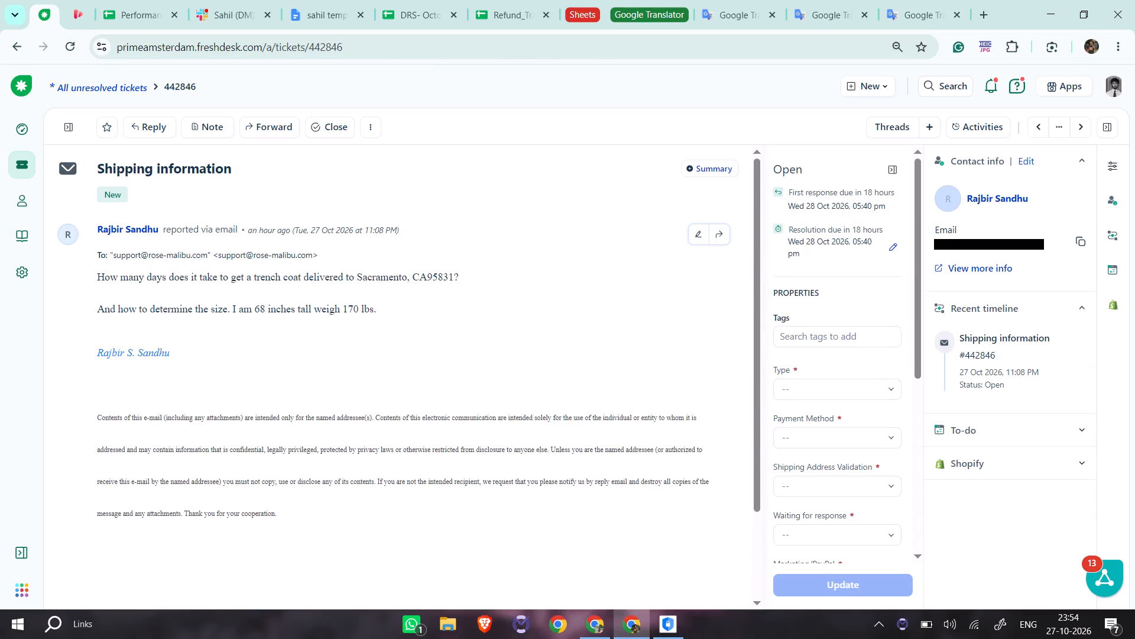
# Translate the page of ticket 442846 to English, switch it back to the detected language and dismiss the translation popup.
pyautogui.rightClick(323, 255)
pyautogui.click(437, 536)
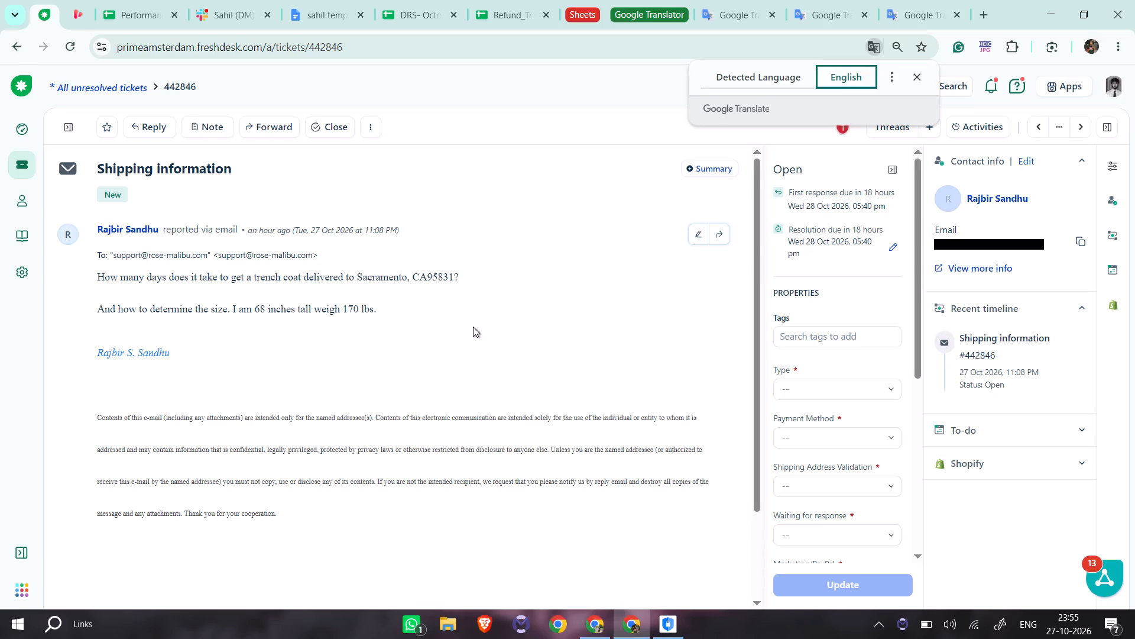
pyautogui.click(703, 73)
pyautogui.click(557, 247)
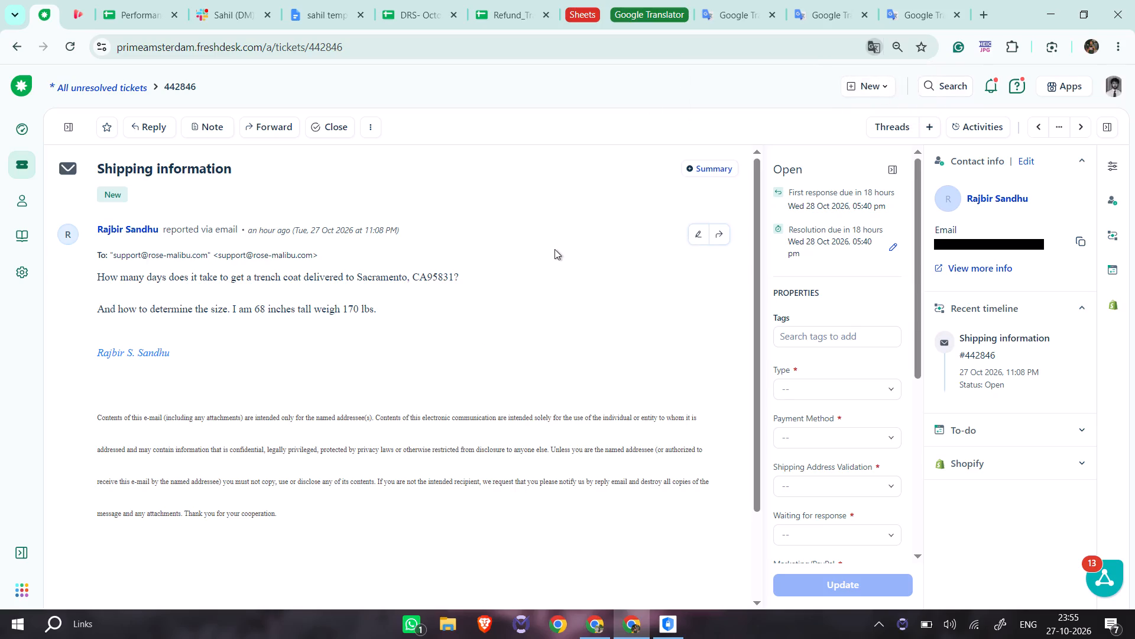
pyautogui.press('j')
pyautogui.scroll(-5, 486, 285)
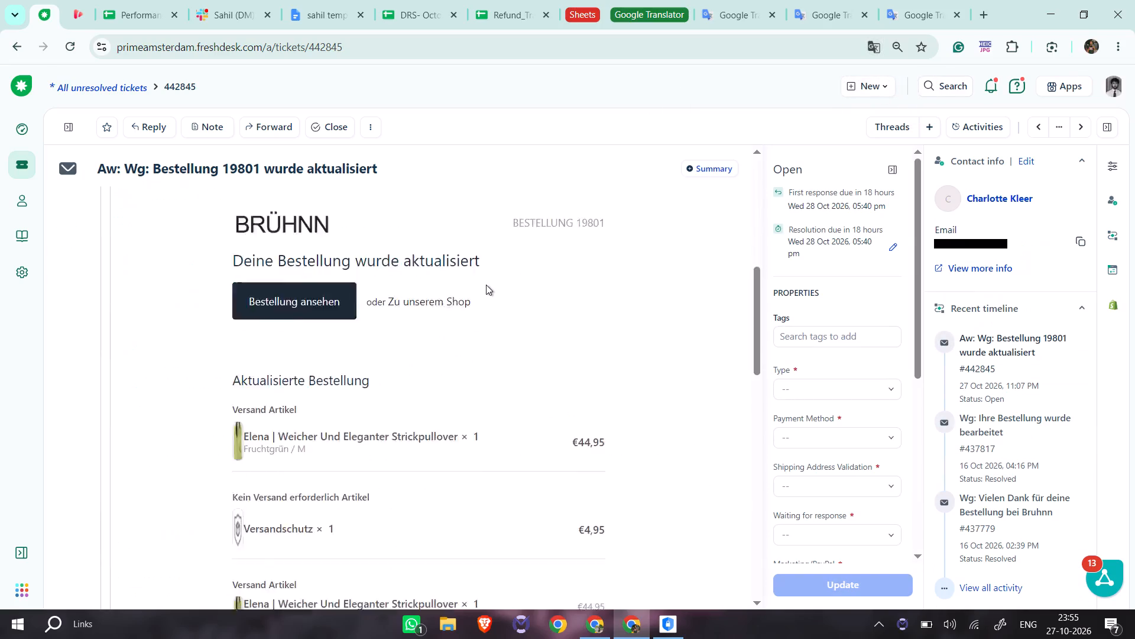
pyautogui.hscroll(-1, 486, 285)
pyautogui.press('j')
pyautogui.scroll(-1, 471, 273)
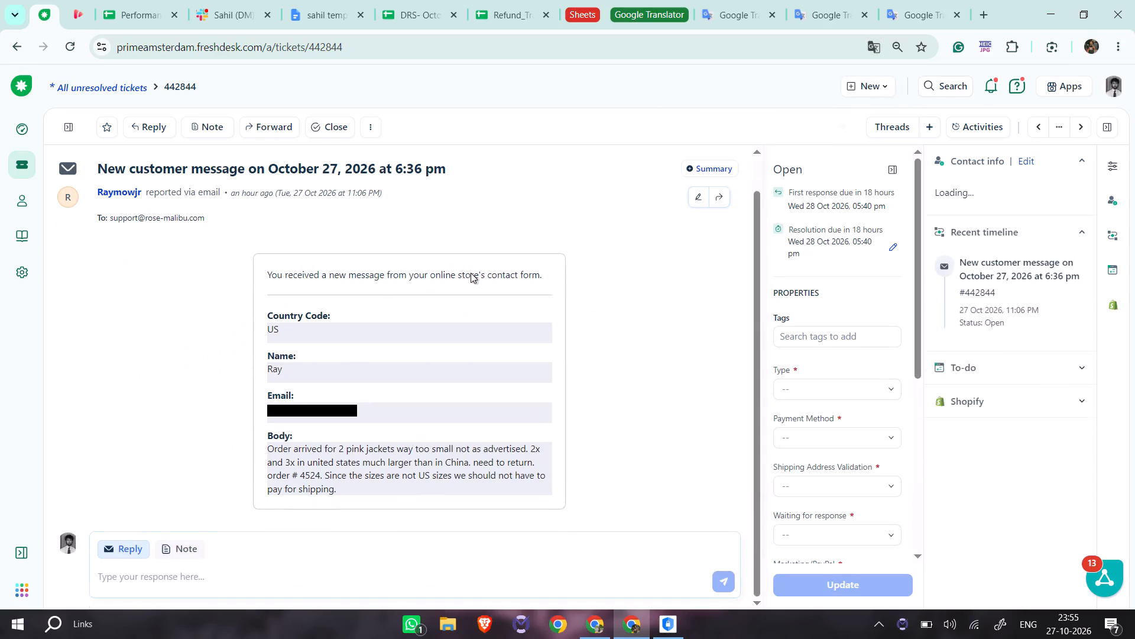
pyautogui.scroll(-1, 471, 273)
pyautogui.scroll(2, 472, 273)
pyautogui.scroll(-2, 842, 366)
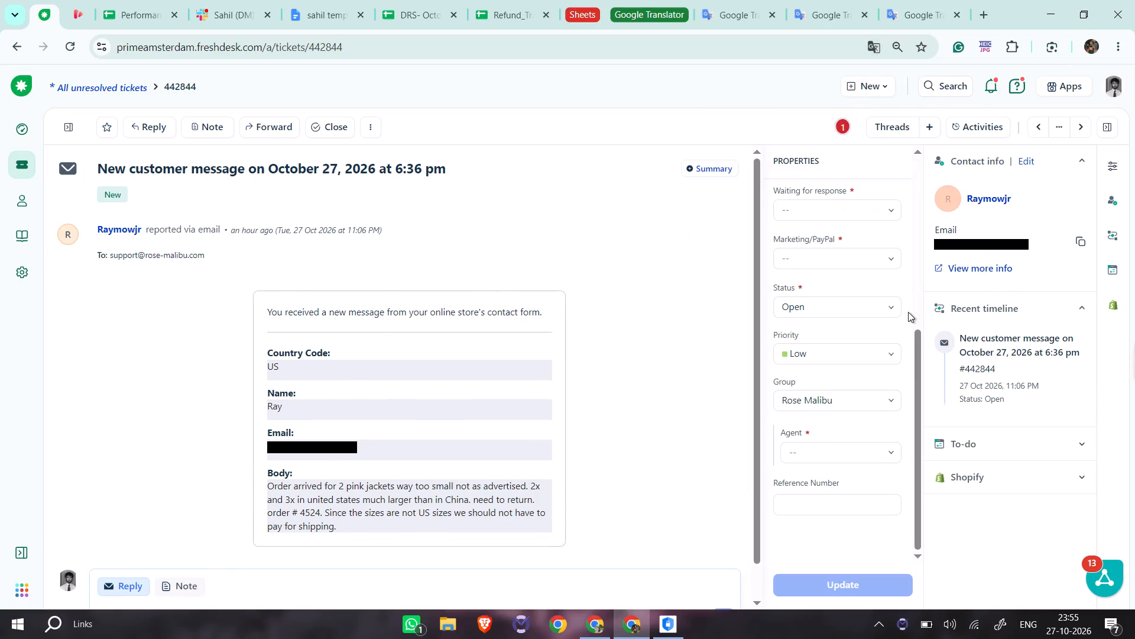
pyautogui.click(664, 276)
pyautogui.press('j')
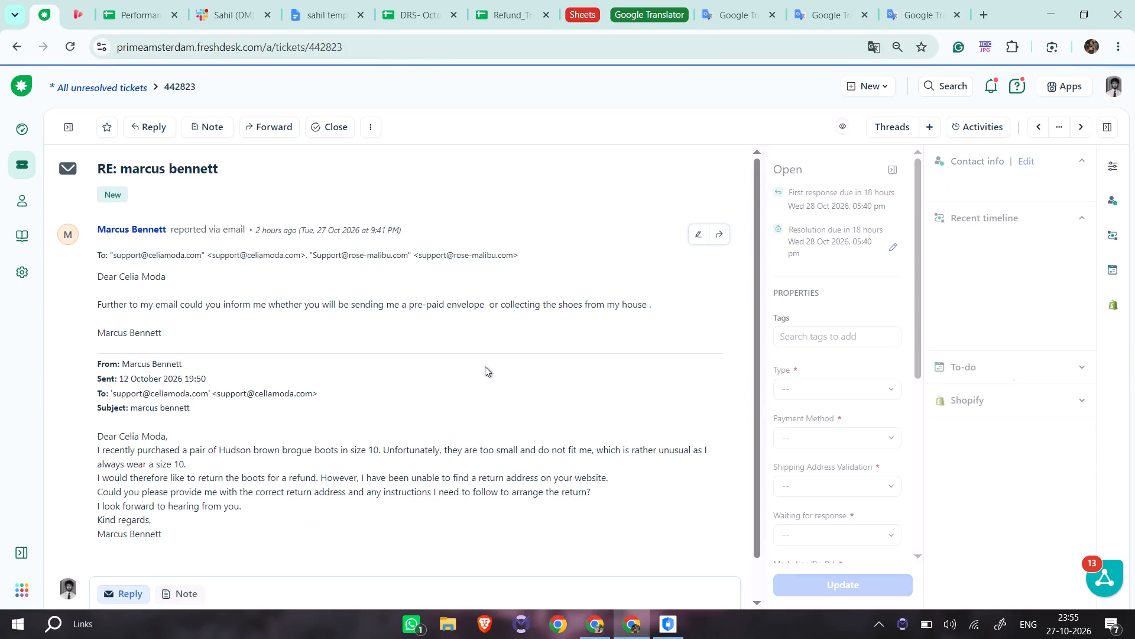
pyautogui.scroll(-2, 485, 366)
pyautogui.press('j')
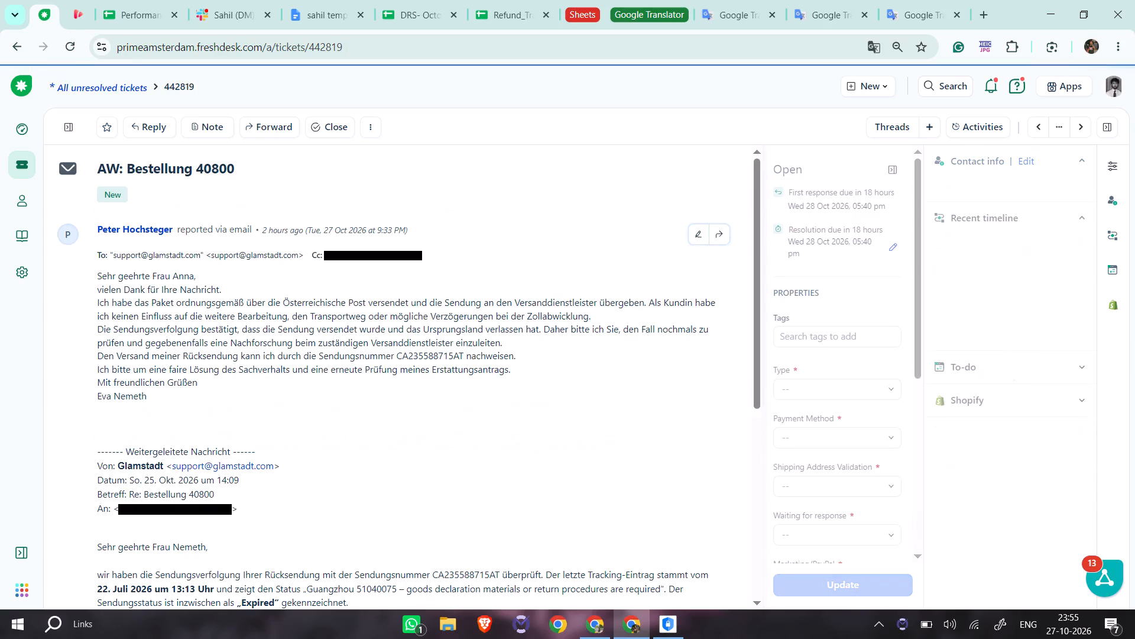
pyautogui.hscroll(-4, 486, 343)
pyautogui.click(15, 120)
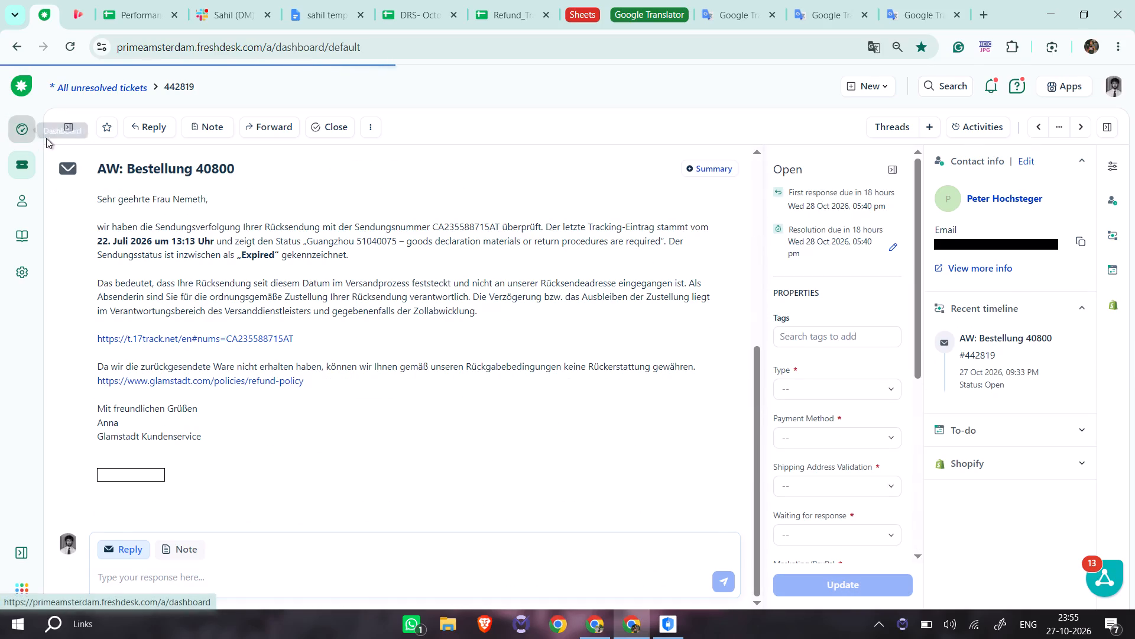
pyautogui.click(95, 209)
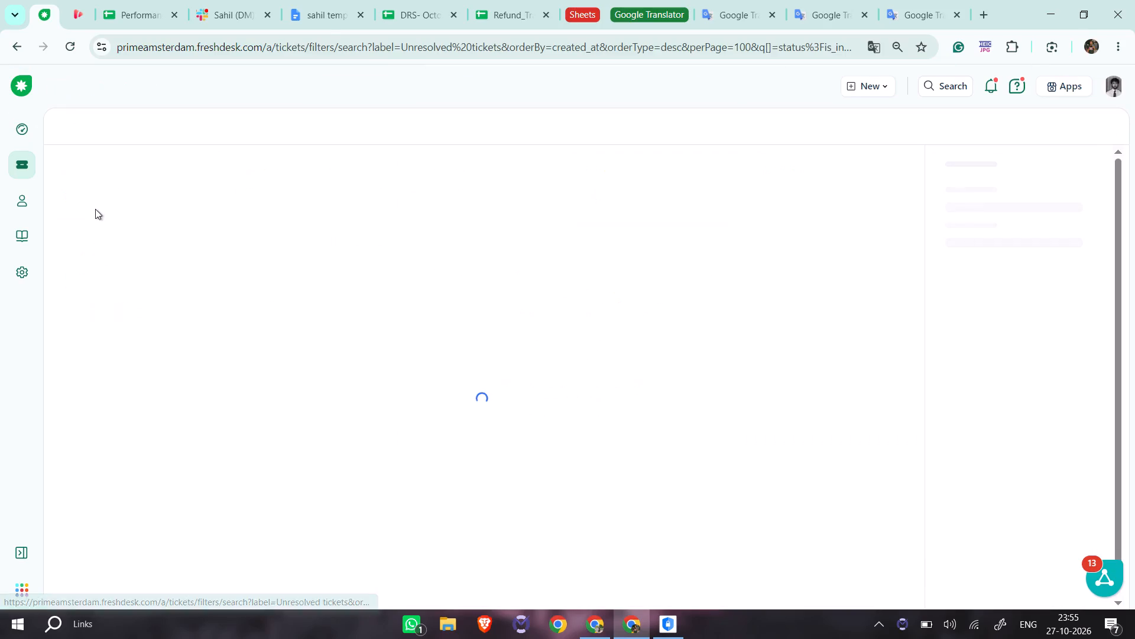
pyautogui.click(191, 189)
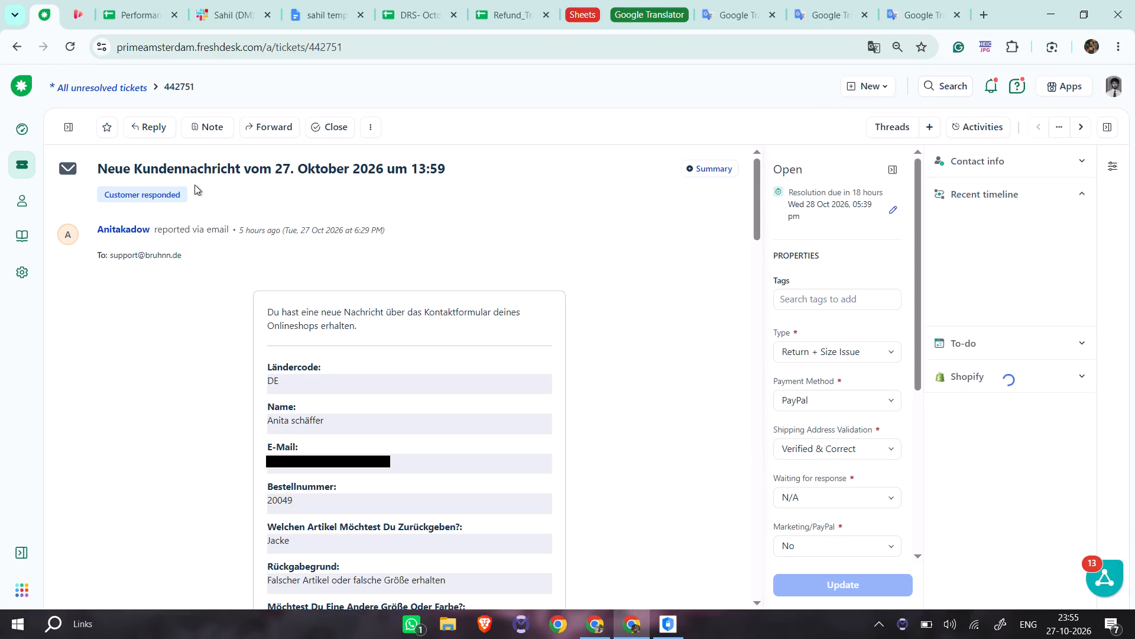
pyautogui.hscroll(-2, 227, 283)
pyautogui.hscroll(-5, 685, 428)
pyautogui.scroll(-3, 676, 418)
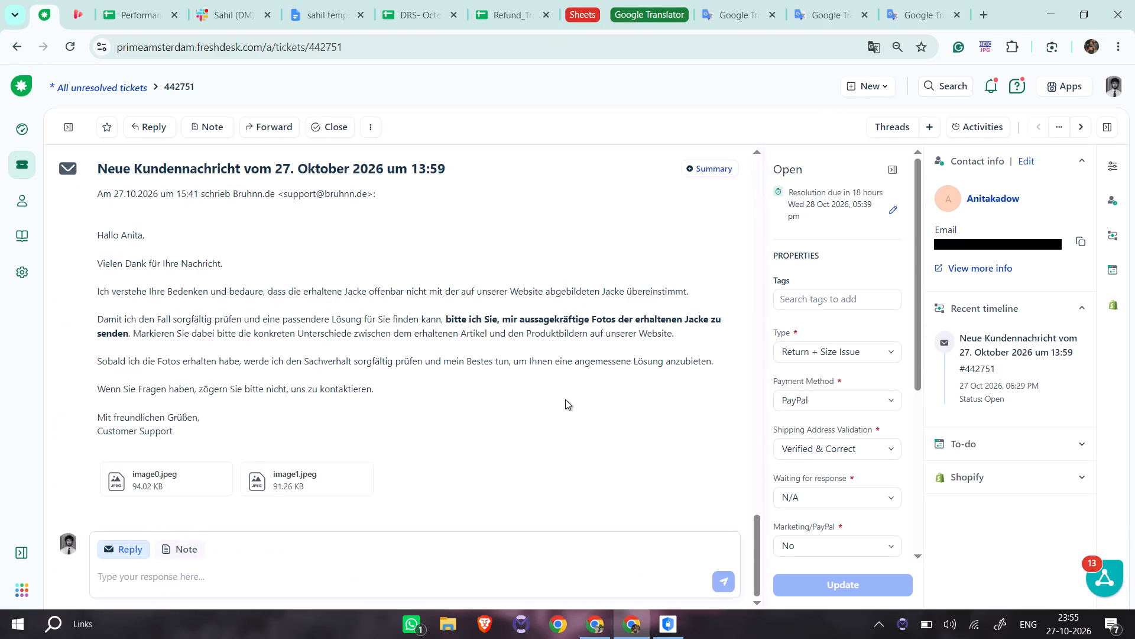
pyautogui.scroll(2, 565, 399)
pyautogui.click(565, 399)
pyautogui.scroll(3, 565, 399)
pyautogui.click(560, 399)
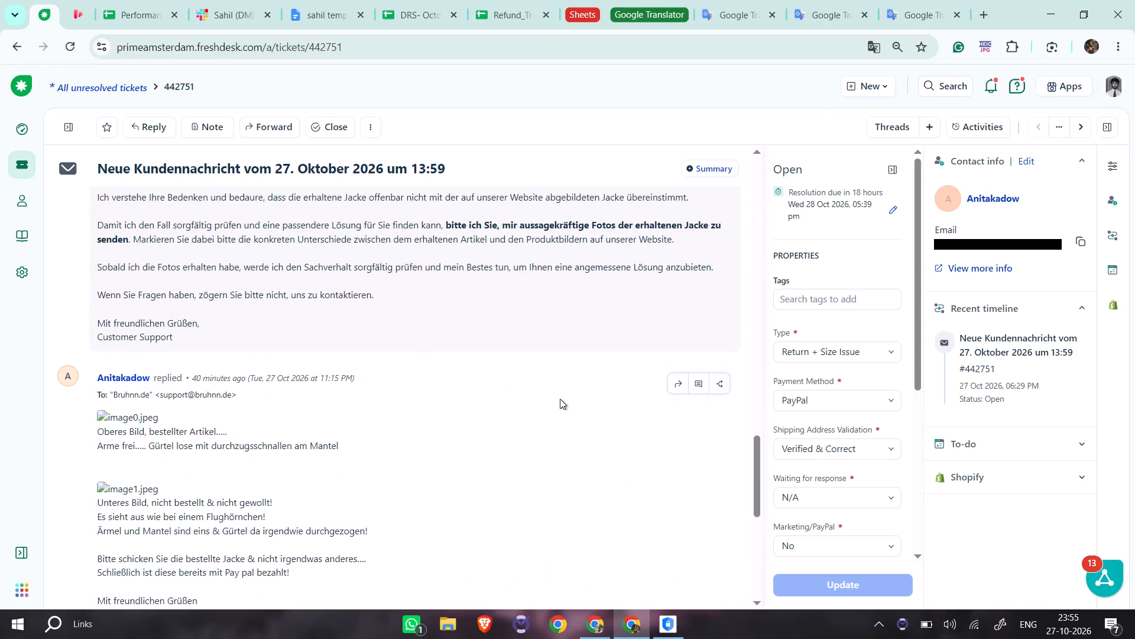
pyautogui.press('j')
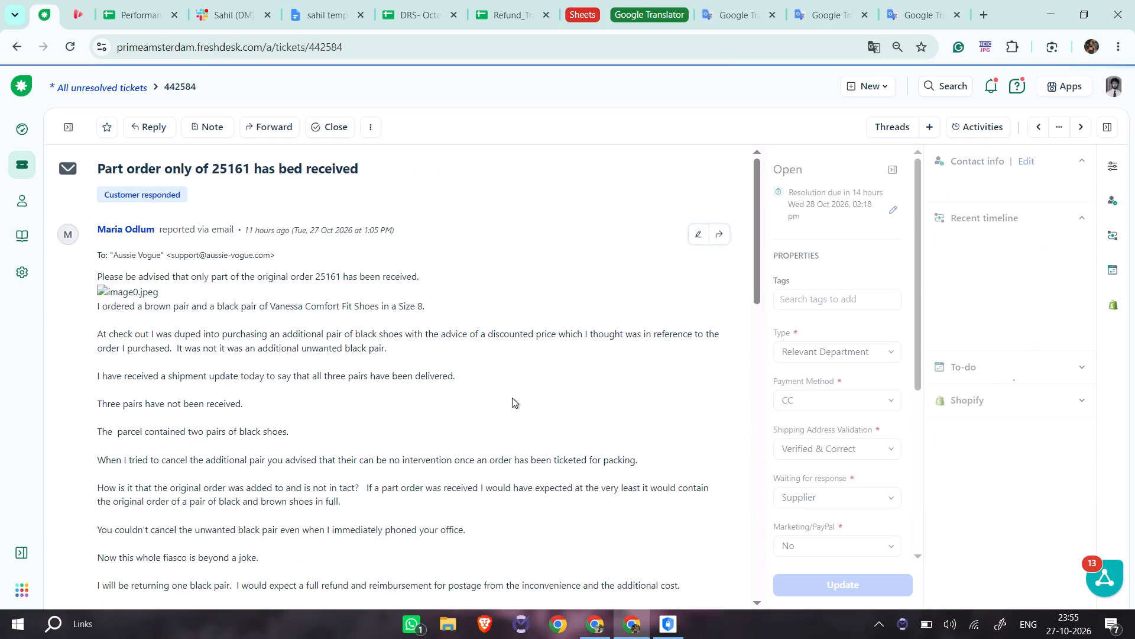
pyautogui.scroll(-4, 512, 398)
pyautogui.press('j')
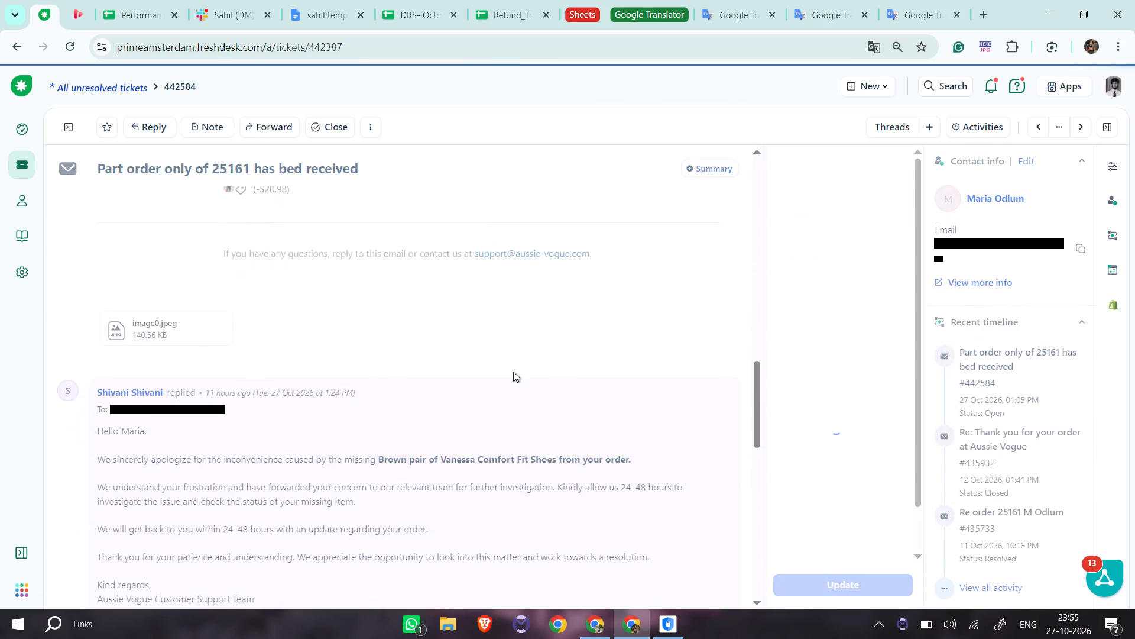
pyautogui.scroll(-7, 513, 371)
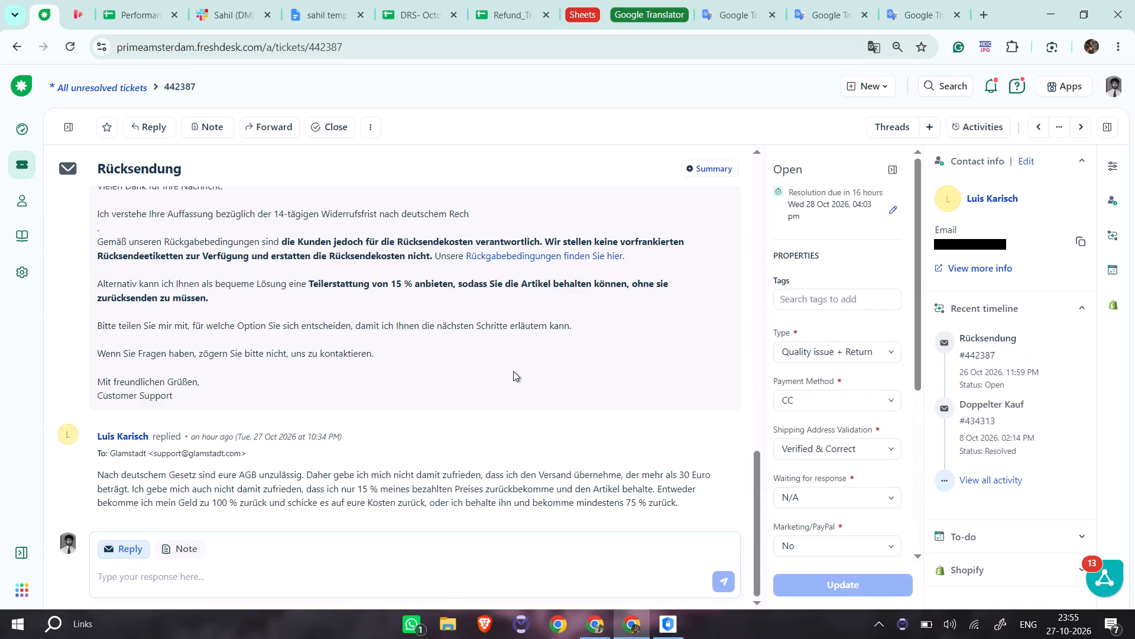
pyautogui.rightClick(514, 370)
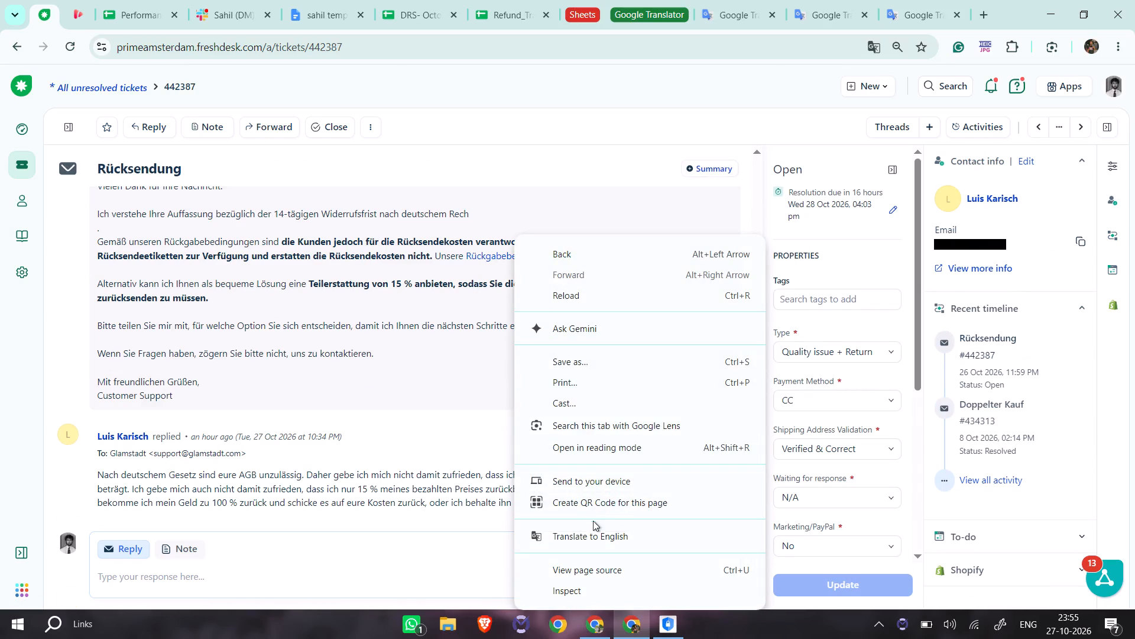
pyautogui.click(593, 521)
pyautogui.click(594, 531)
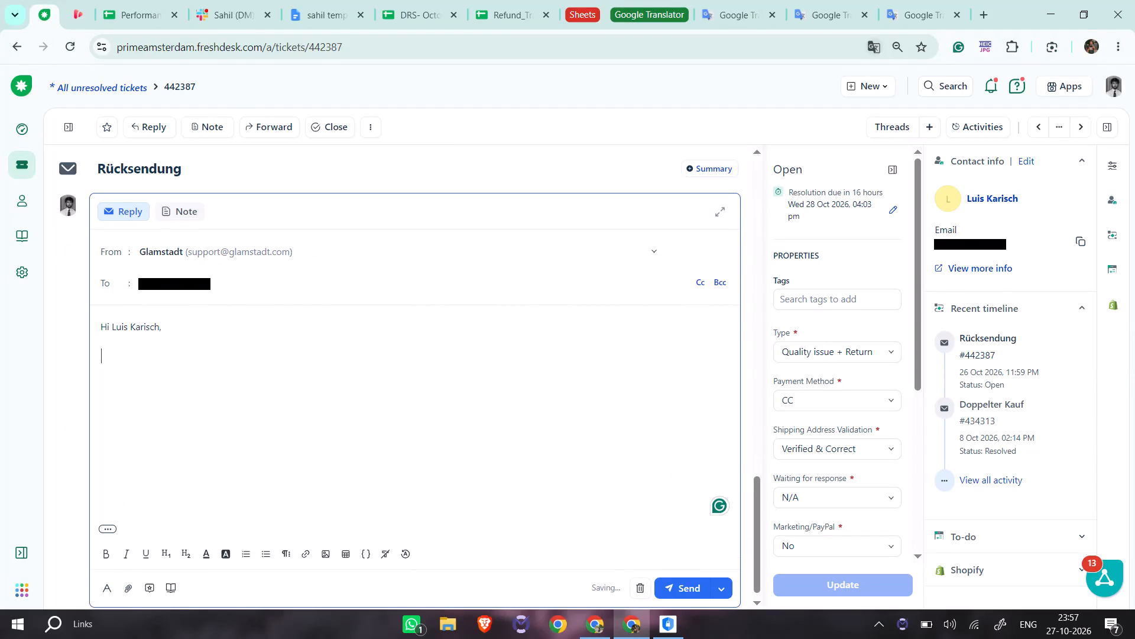
pyautogui.click(132, 523)
pyautogui.click(129, 524)
pyautogui.click(222, 440)
pyautogui.hotkey('ctrl', 'a')
pyautogui.hotkey('ctrl', 'BackSpace')
pyautogui.hotkey('ctrl', 'BackSpace')
pyautogui.hotkey('ctrl', 'BackSpace')
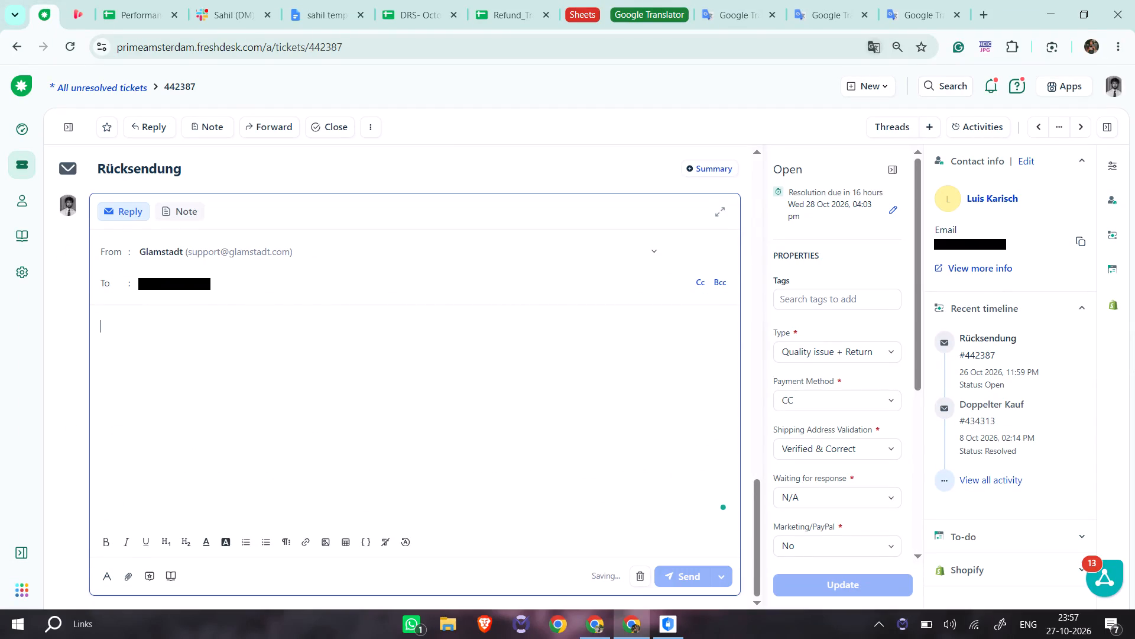
pyautogui.hotkey('ctrl', 'BackSpace')
pyautogui.hotkey('ctrl', 'v')
# Insert blank lines between the German reply's lower paragraphs, from the end of the 20 % offer paragraph down to "Mit freundlichen Grüßen".
pyautogui.click(391, 491)
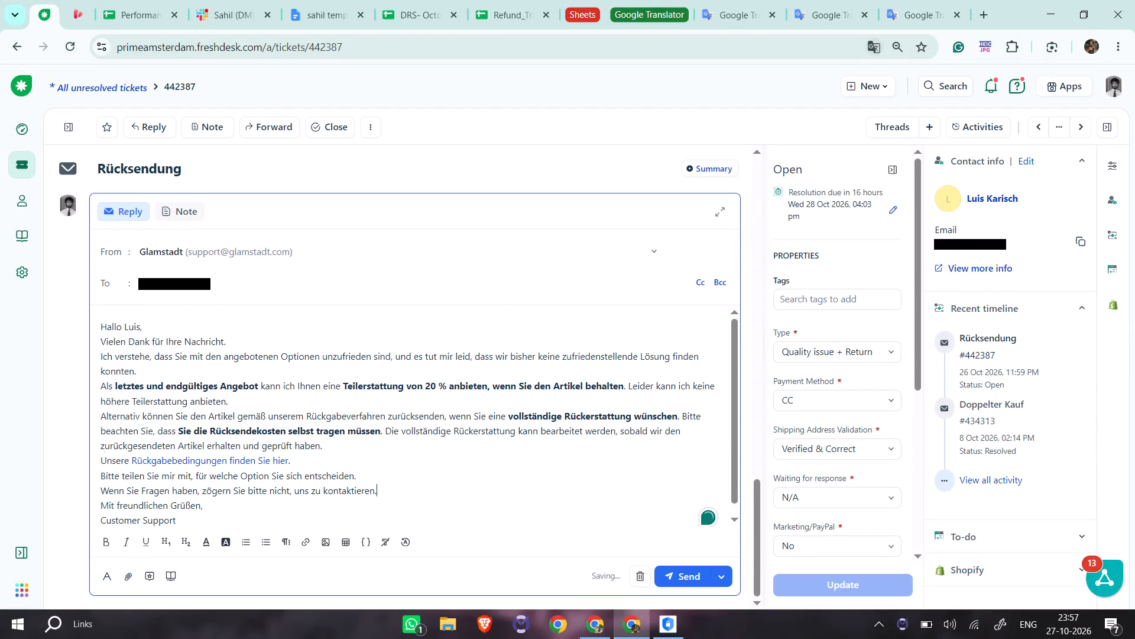
pyautogui.press('Return')
pyautogui.click(391, 477)
pyautogui.press('Return')
pyautogui.click(351, 458)
pyautogui.press('Return')
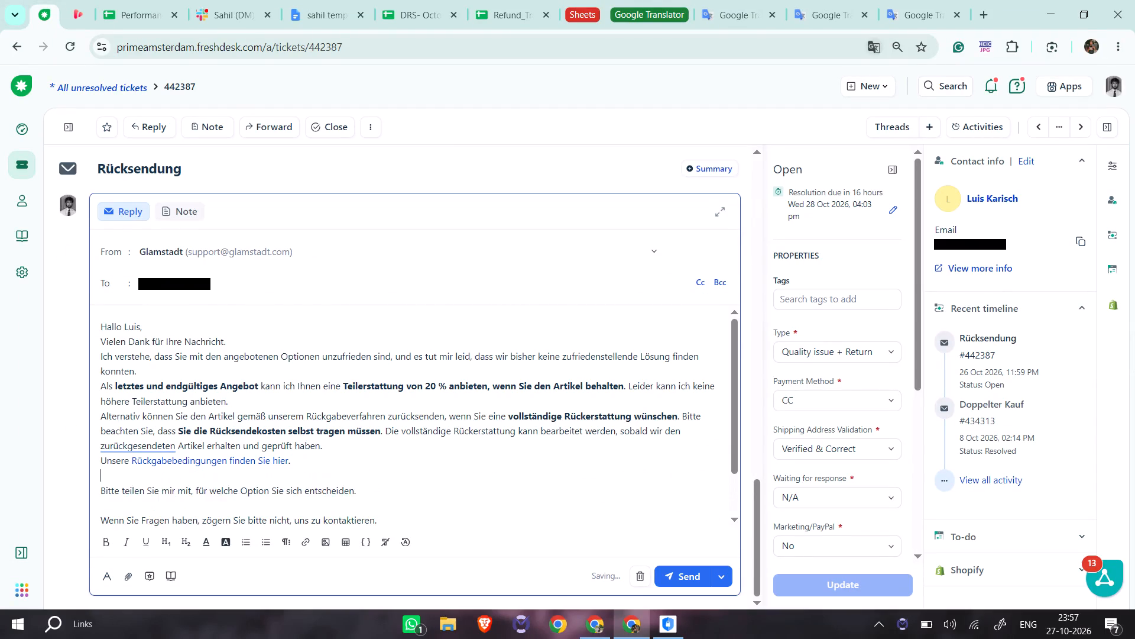
pyautogui.click(356, 446)
pyautogui.press('Return')
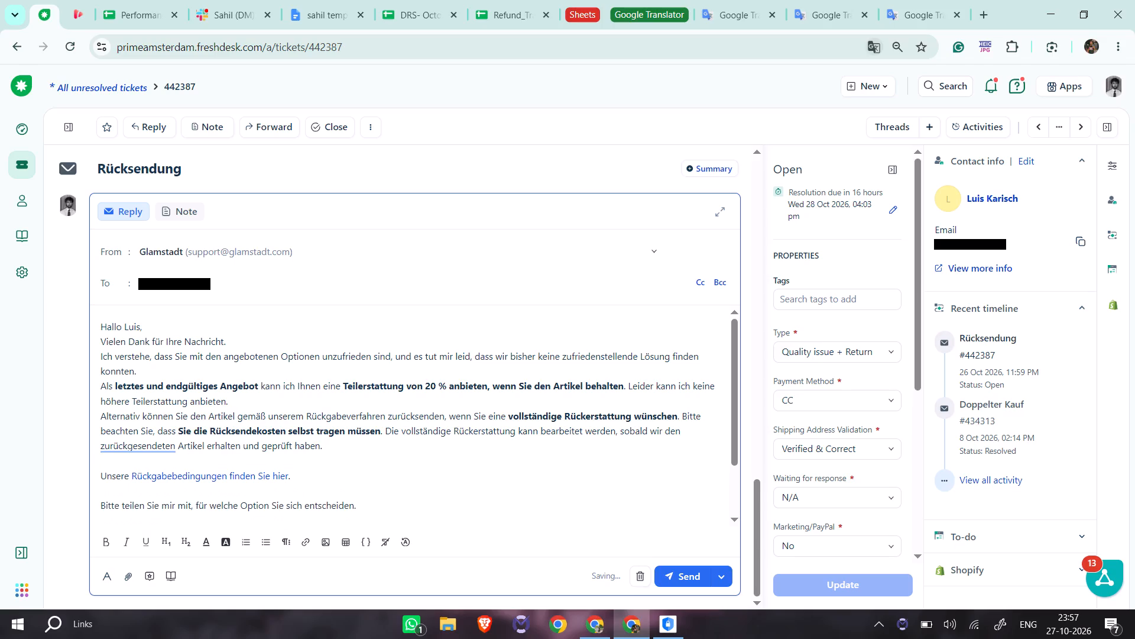
pyautogui.click(334, 402)
pyautogui.press('Return')
# Insert blank lines after the reply's greeting, the thank-you line and the apology paragraph ending in "finden konnten".
pyautogui.click(228, 363)
pyautogui.press('Return')
pyautogui.click(249, 337)
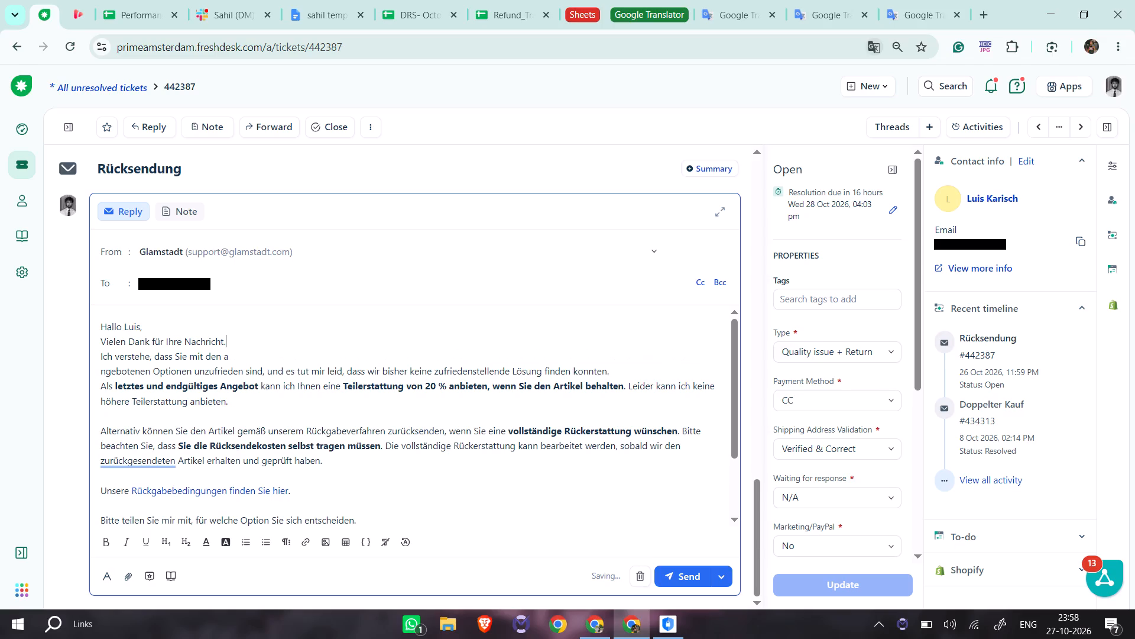
pyautogui.hotkey('ctrl', 'z')
pyautogui.click(213, 374)
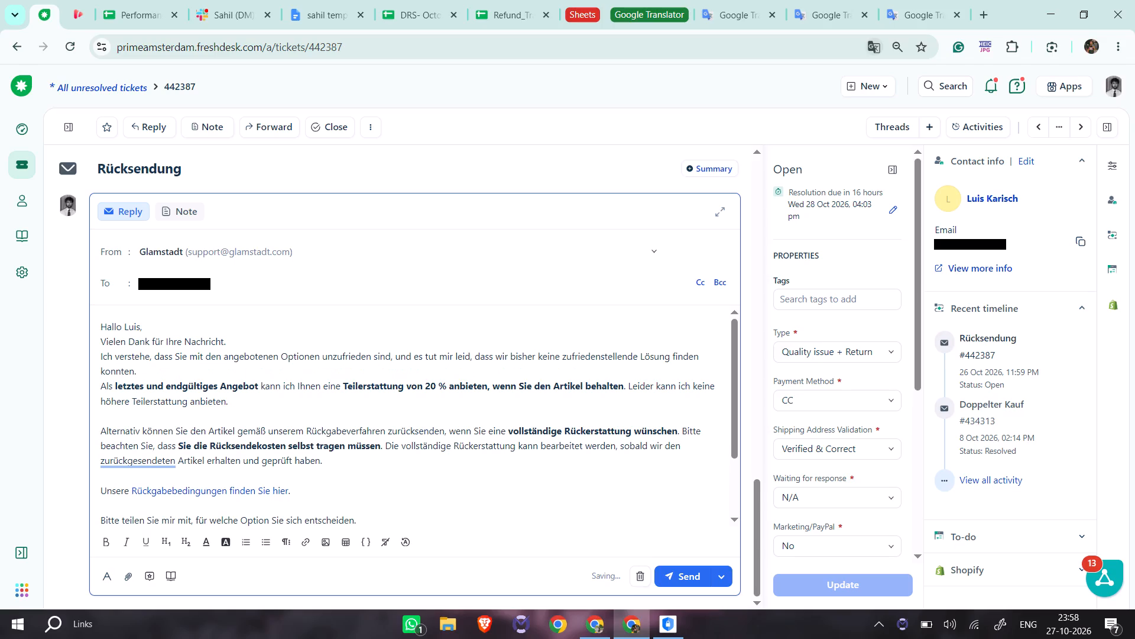
pyautogui.press('Return')
pyautogui.click(247, 337)
pyautogui.press('Return')
pyautogui.click(229, 324)
pyautogui.press('Return')
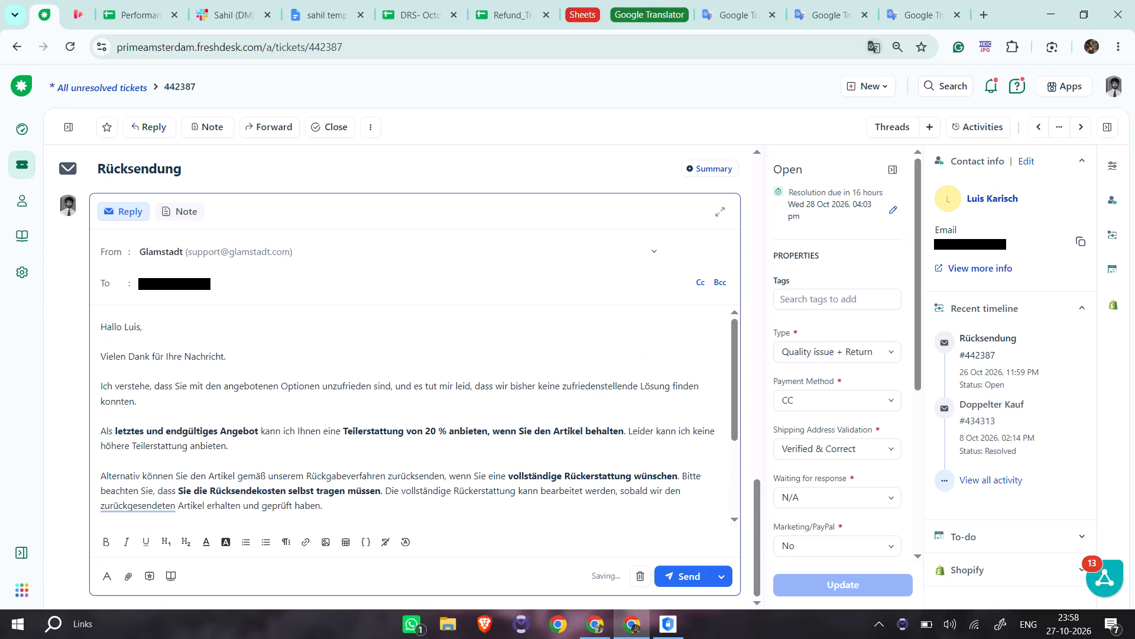
# Send the German reply in ticket 442387.
pyautogui.hotkey('ctrl', 'Return')
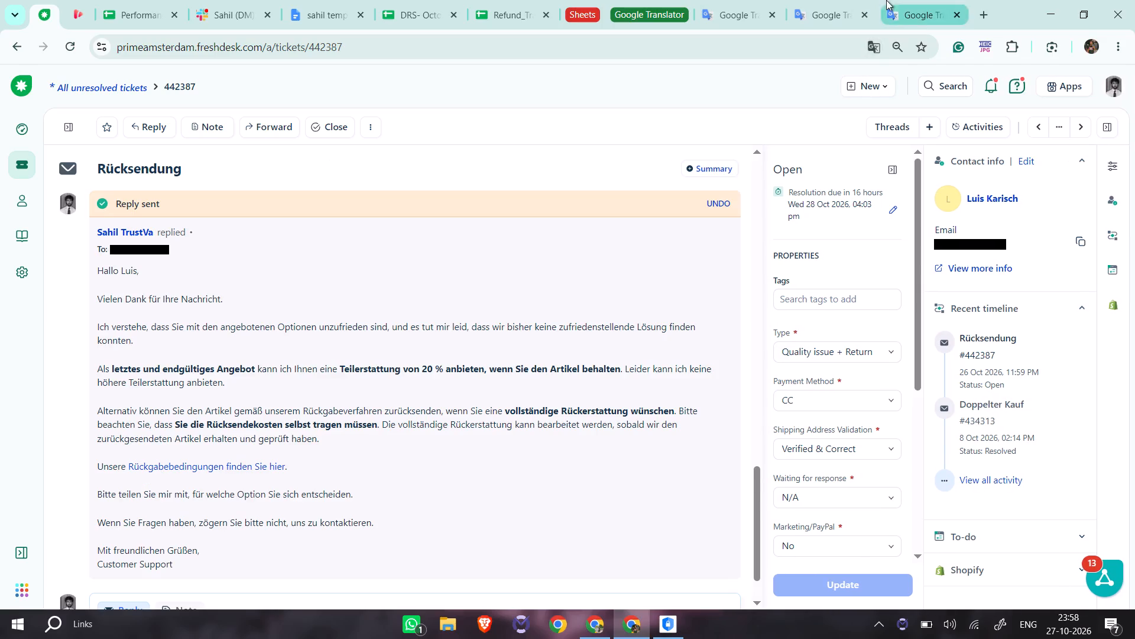
# Set the status of ticket 442387 to Resolved and save the updated properties.
pyautogui.scroll(-2, 822, 311)
pyautogui.click(815, 302)
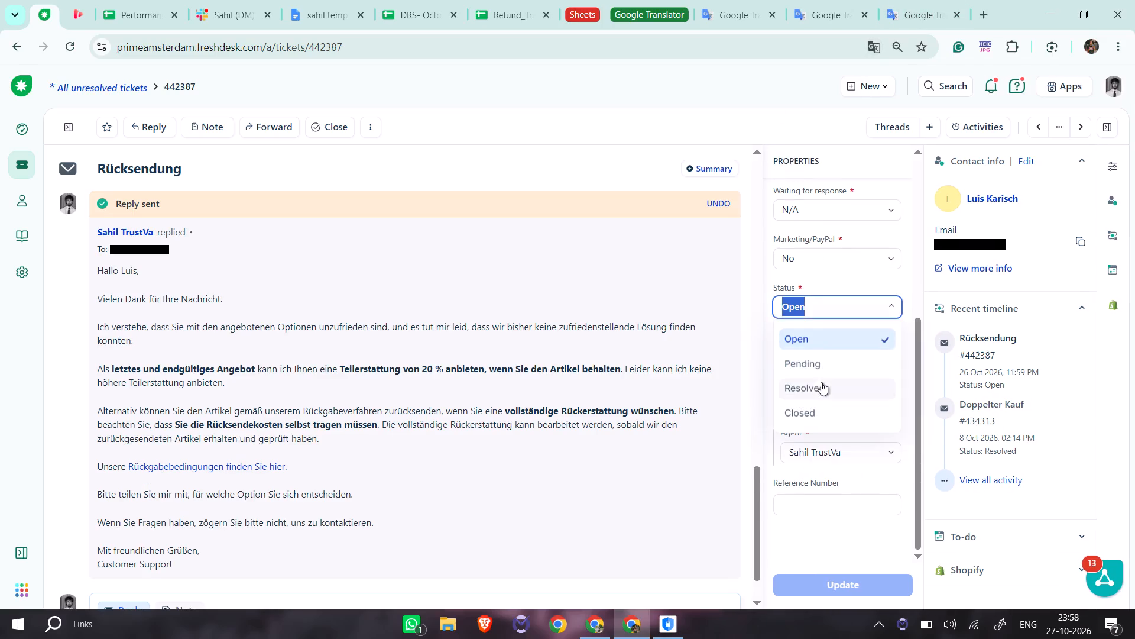
pyautogui.click(821, 385)
pyautogui.press('Tab')
pyautogui.press('Tab')
pyautogui.press('Tab')
pyautogui.press('Tab')
pyautogui.press('Tab')
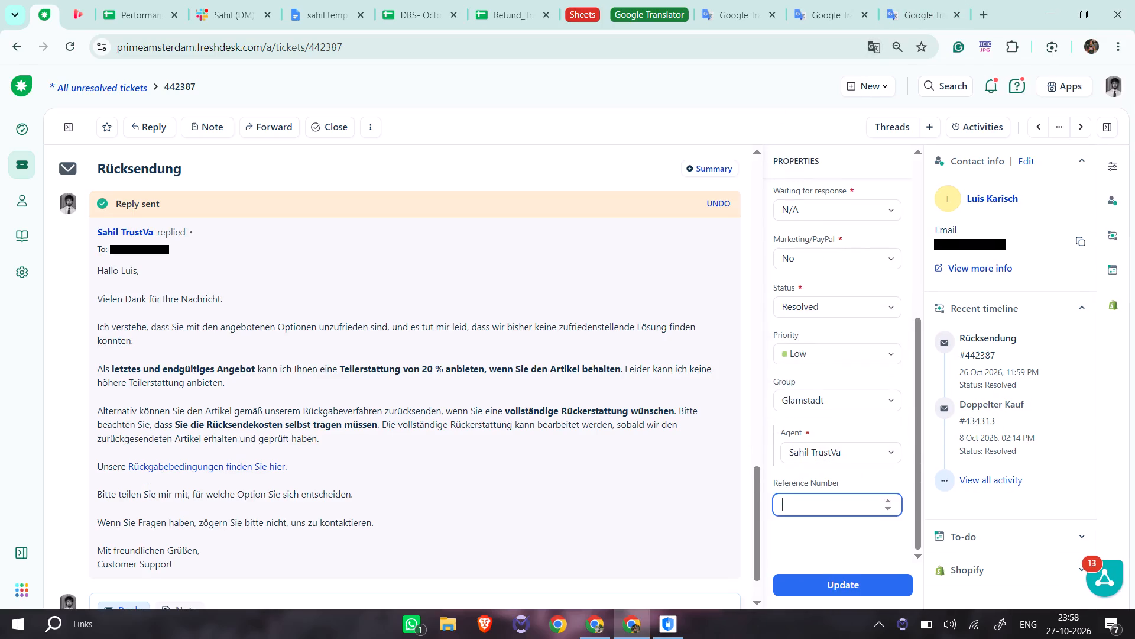
pyautogui.press('Return')
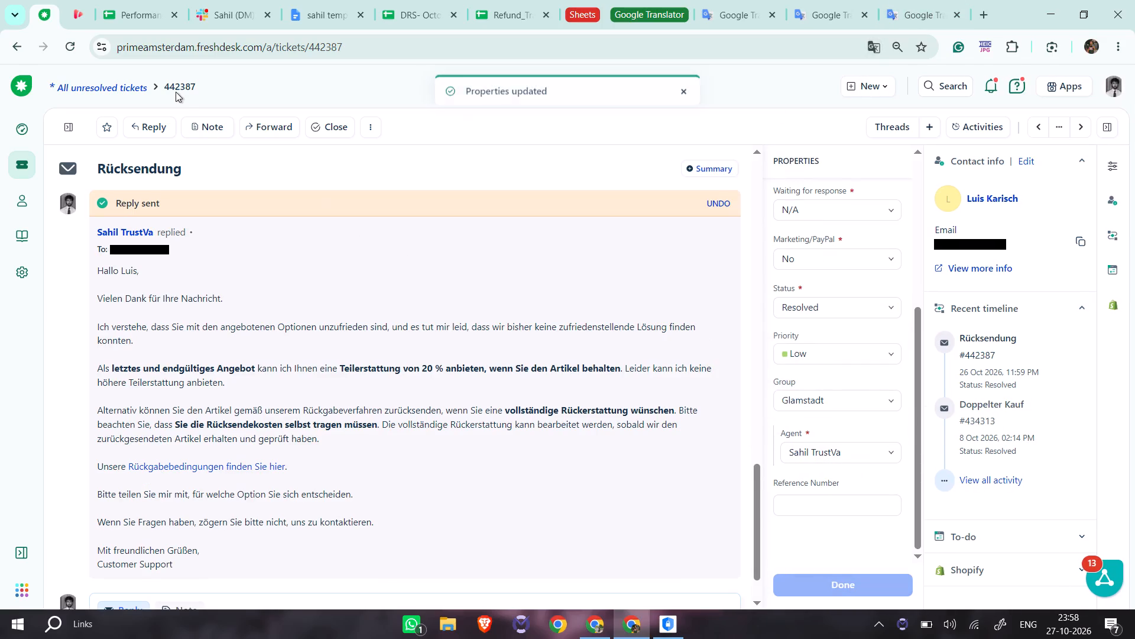
pyautogui.tripleClick(176, 92)
pyautogui.hotkey('ctrl', 'c')
pyautogui.hotkey('ctrl', 'c')
pyautogui.hotkey('ctrl', '6')
pyautogui.hotkey('ctrl', 'v')
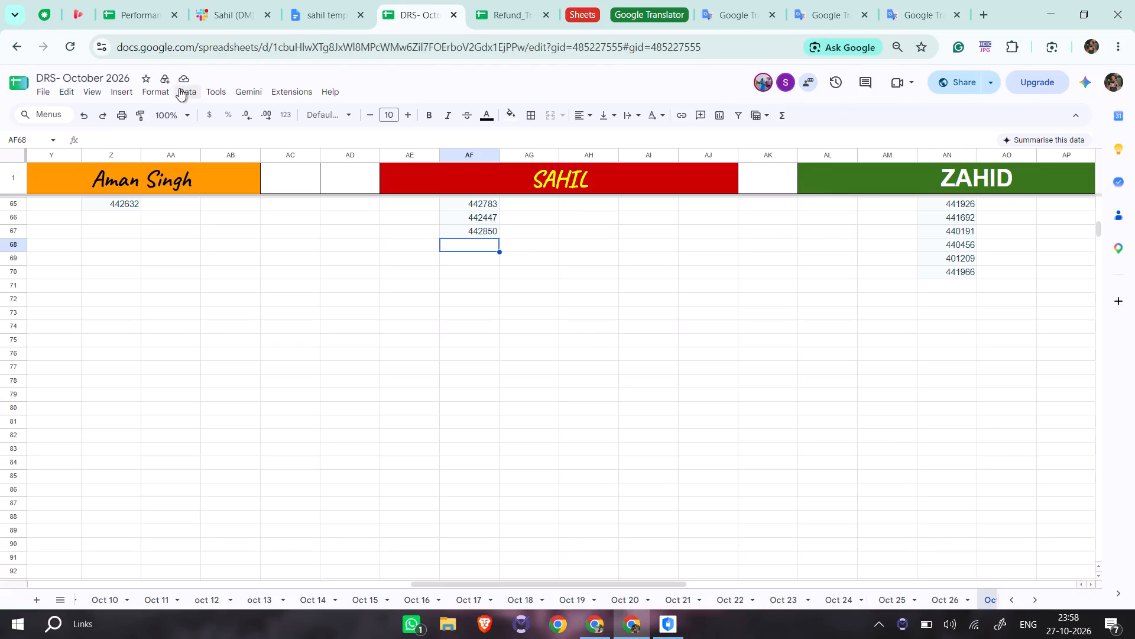
pyautogui.press('Down')
pyautogui.hotkey('ctrl', '1')
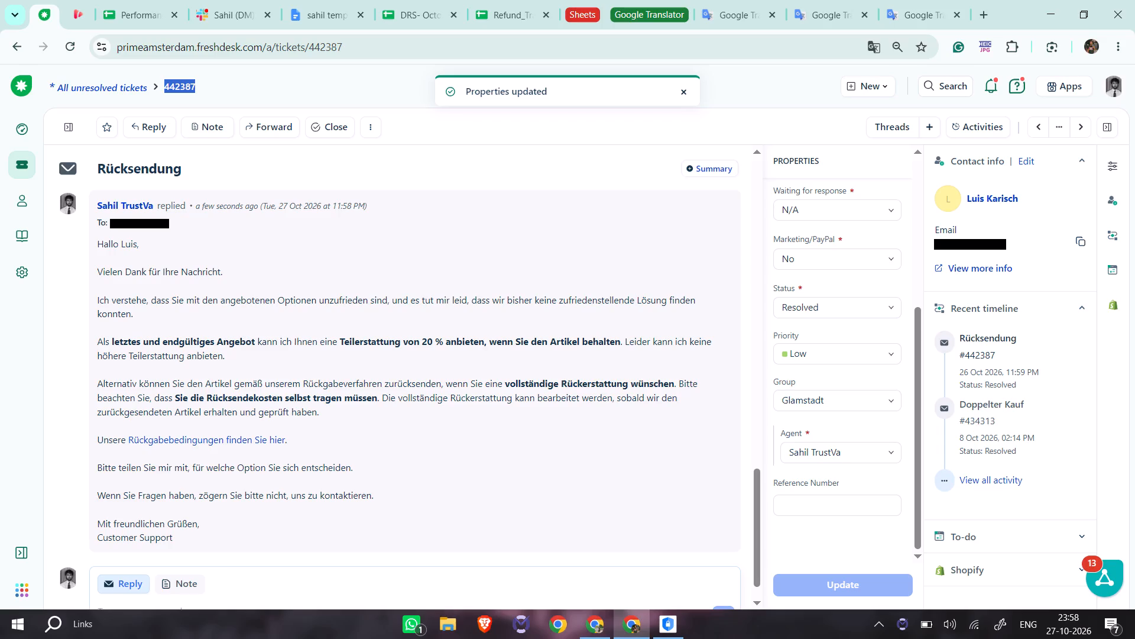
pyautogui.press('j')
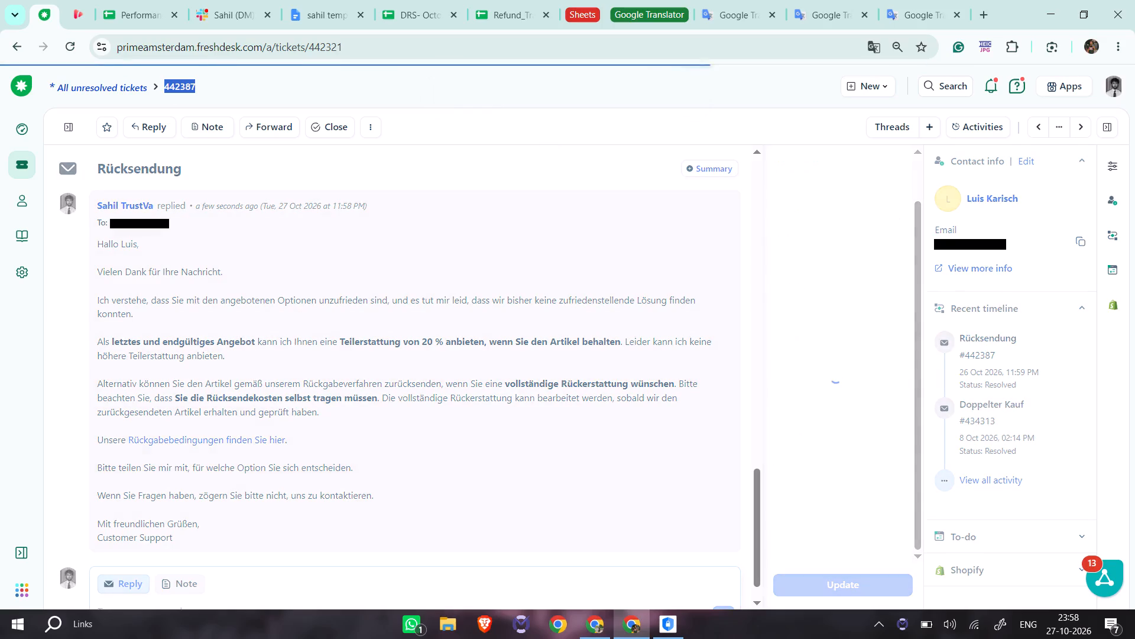
pyautogui.scroll(-4, 412, 414)
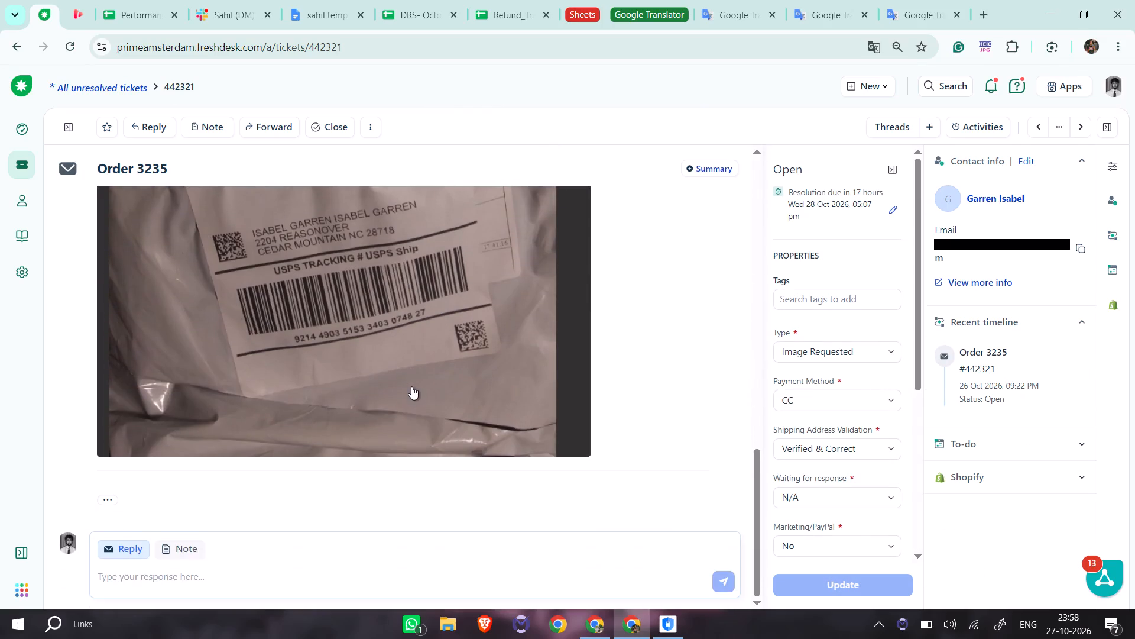
pyautogui.hscroll(-1, 411, 386)
pyautogui.scroll(3, 411, 386)
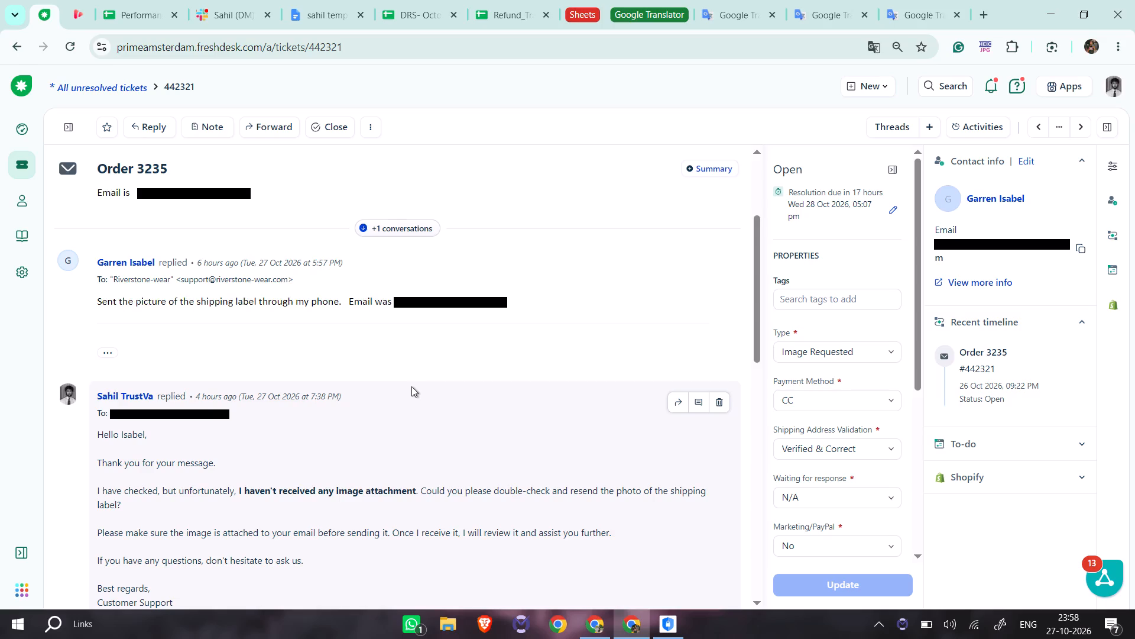
pyautogui.scroll(-2, 391, 366)
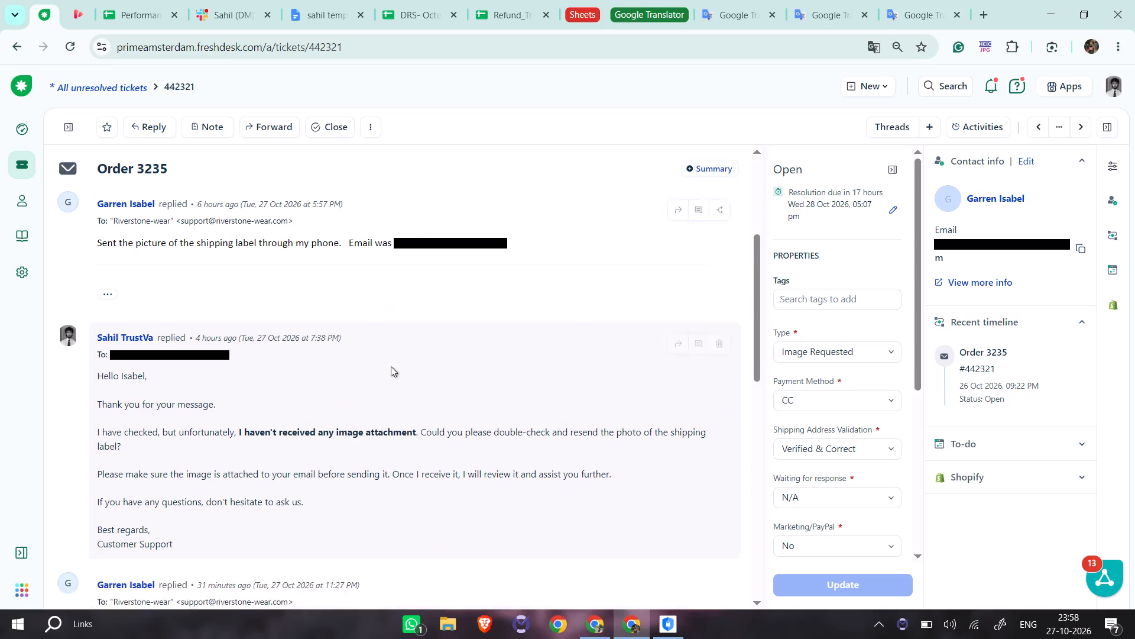
pyautogui.scroll(-4, 391, 366)
pyautogui.scroll(3, 156, 305)
pyautogui.click(325, 371)
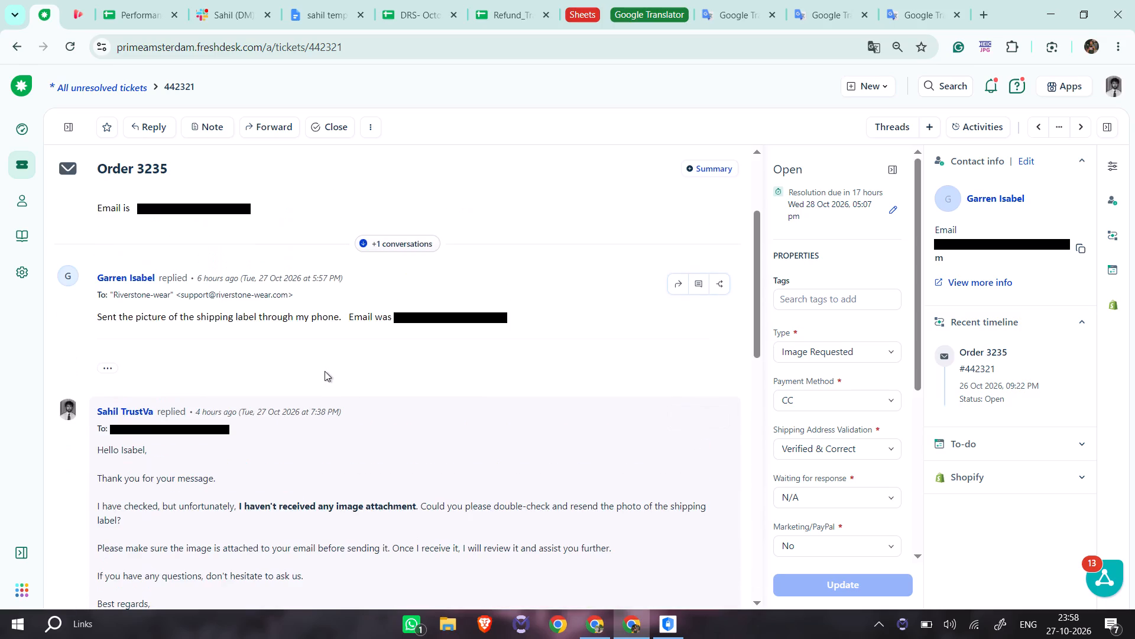
# Open the next unresolved ticket, 440898 "Double charged for order", and read through to the customer's latest reply.
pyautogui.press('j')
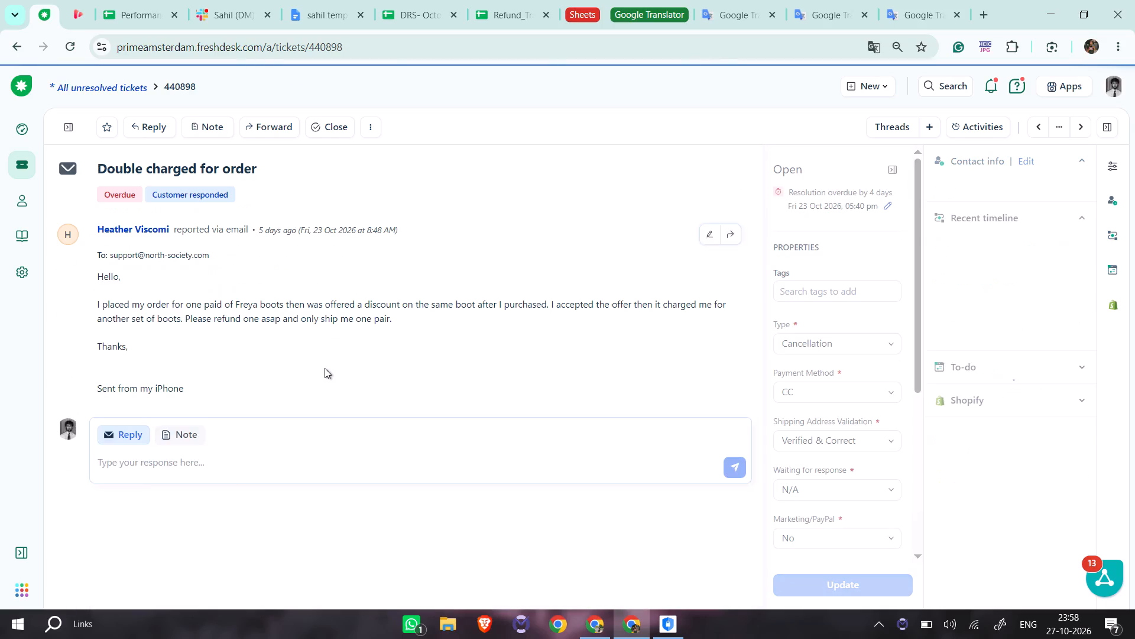
pyautogui.scroll(-3, 343, 363)
pyautogui.hscroll(-2, 347, 359)
pyautogui.scroll(-2, 301, 299)
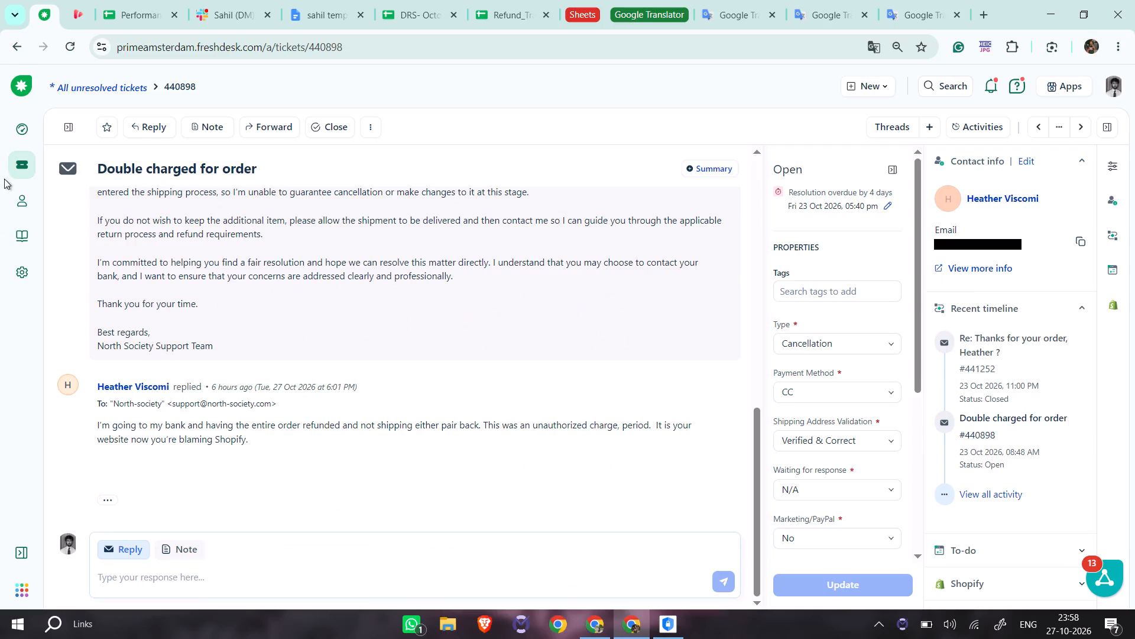
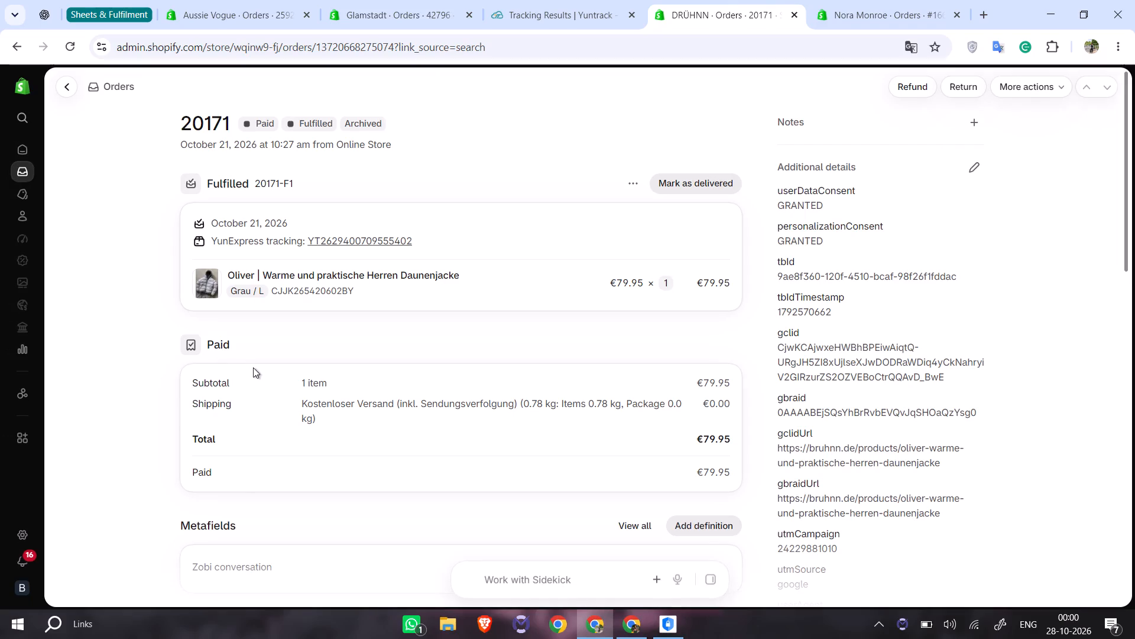
pyautogui.click(28, 588)
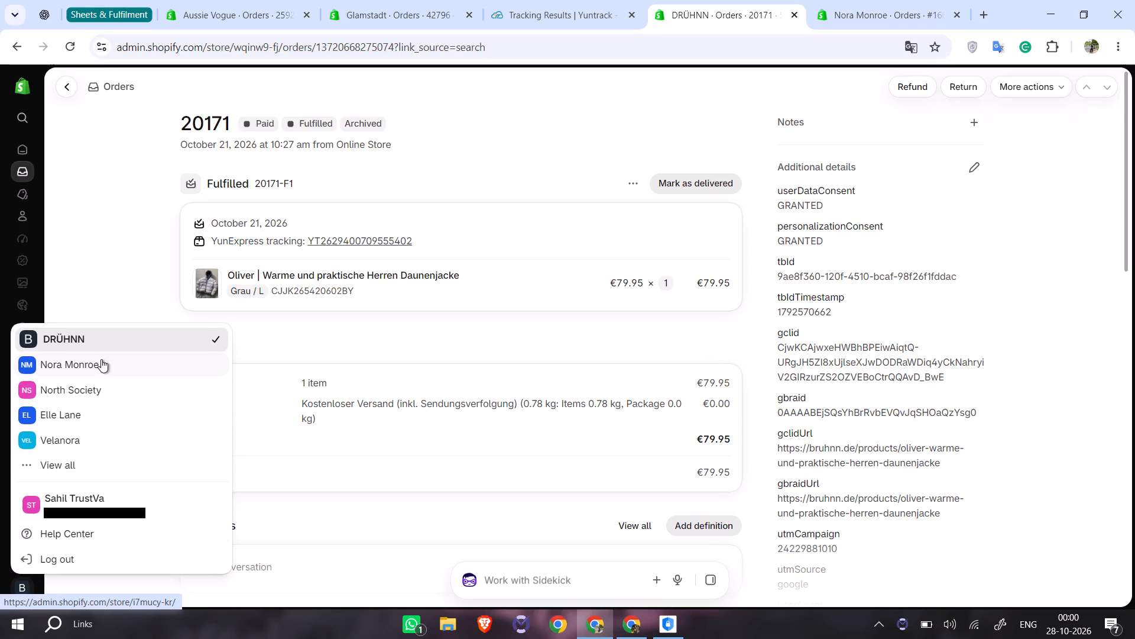
pyautogui.click(914, 50)
pyautogui.click(799, 72)
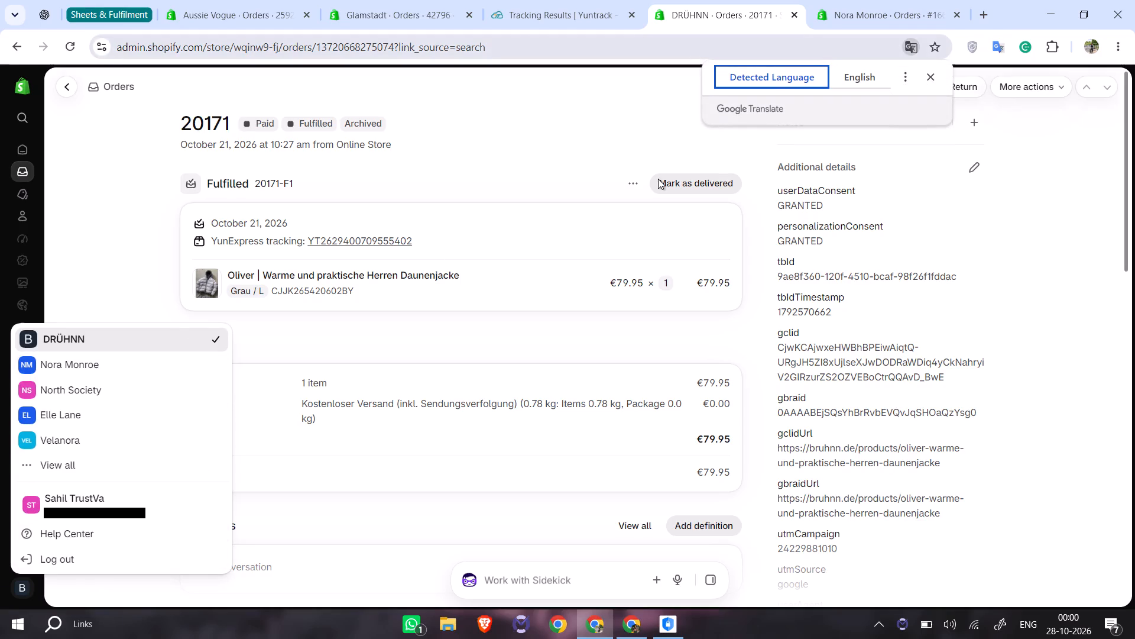
pyautogui.click(624, 235)
# Switch to MeraMonitor, turn Work Mode off for the "Working on Tickets" session and close the window.
pyautogui.click(891, 631)
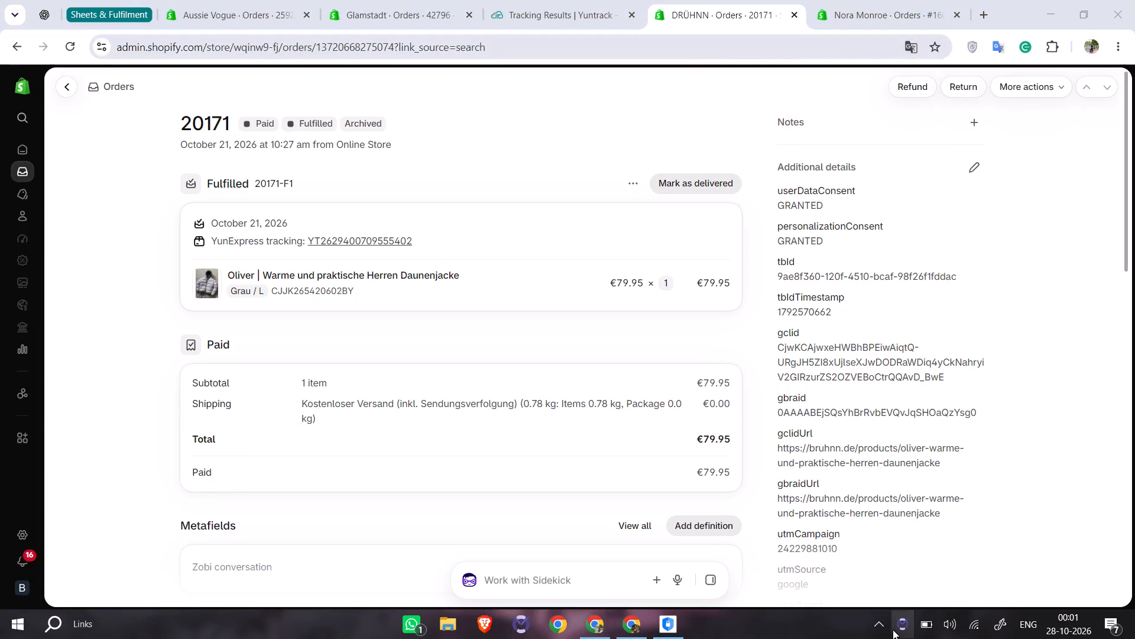
pyautogui.doubleClick(893, 630)
pyautogui.click(466, 370)
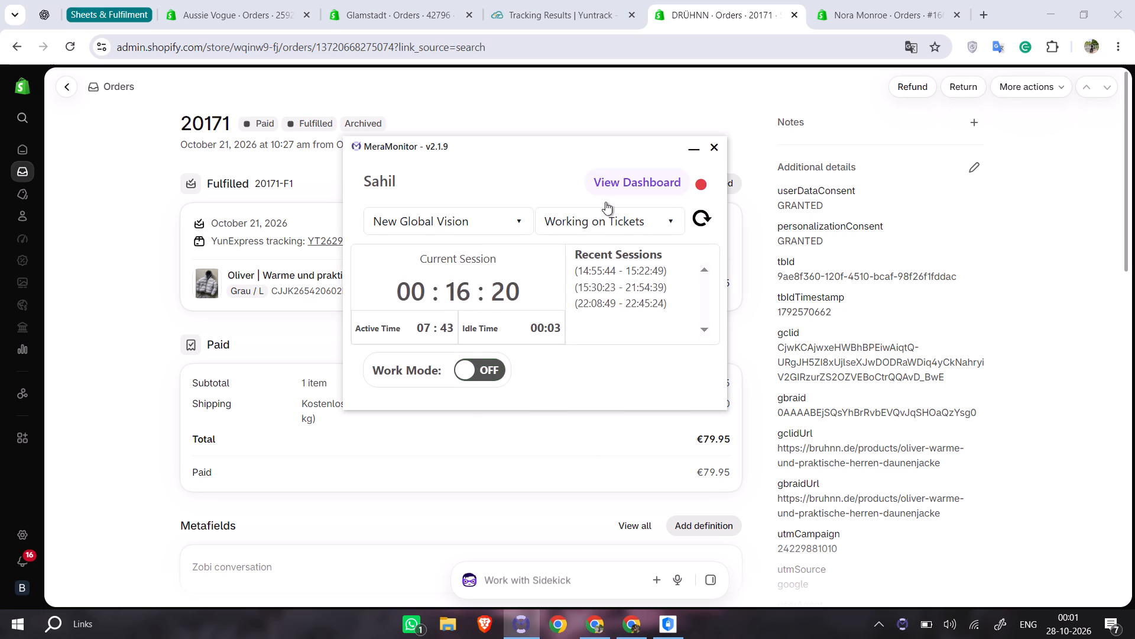
pyautogui.click(705, 147)
pyautogui.click(709, 147)
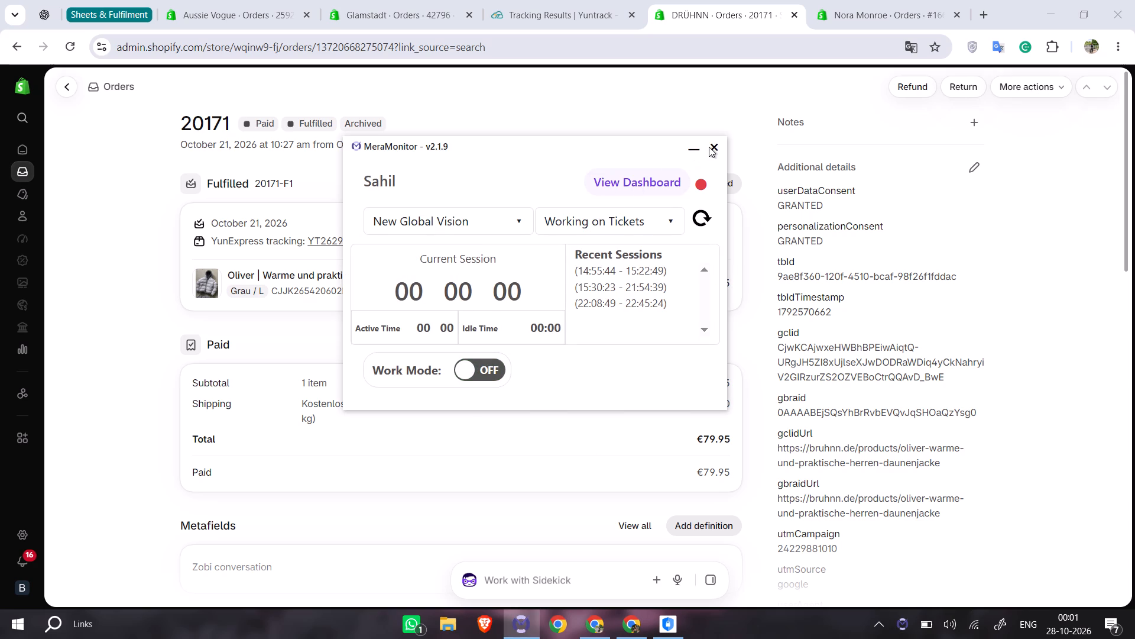
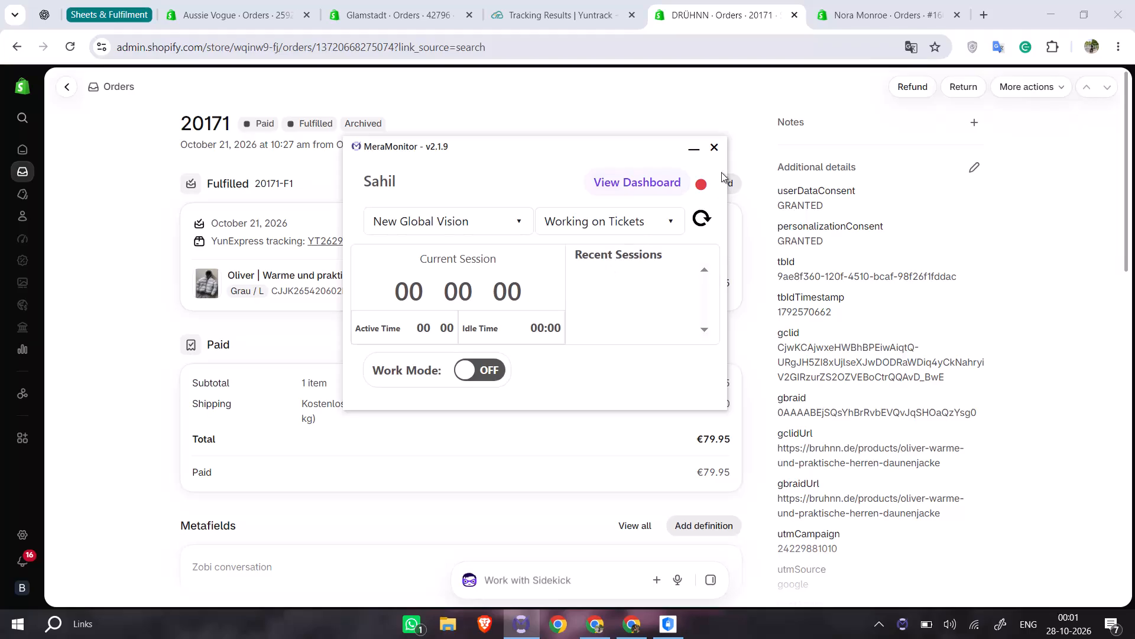
# Close the MeraMonitor window with Work Mode off.
pyautogui.click(716, 148)
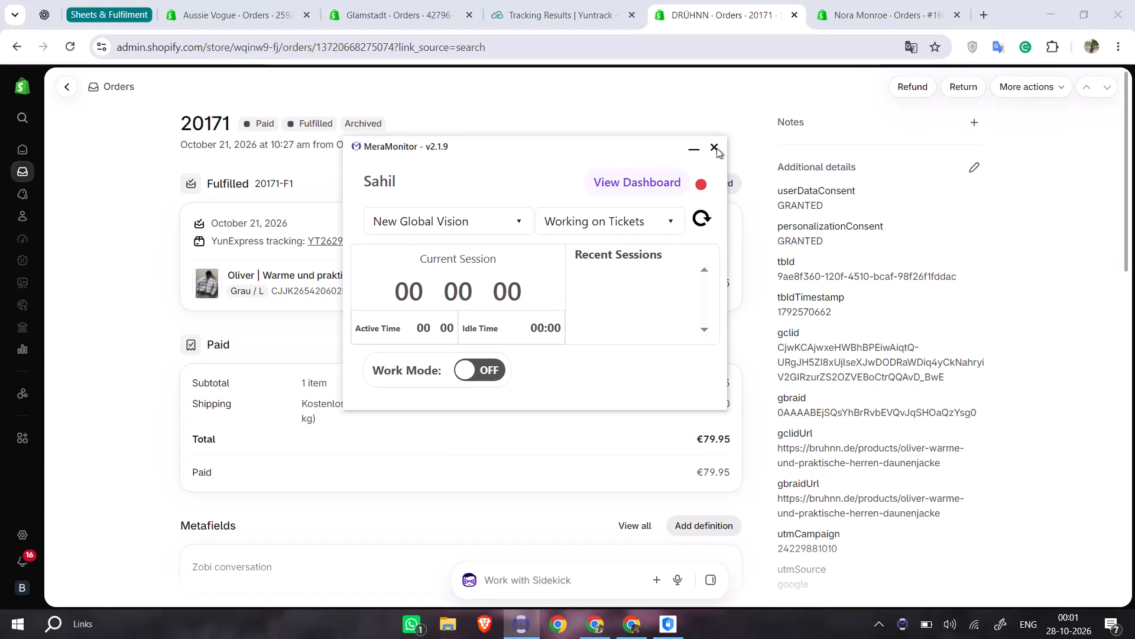
pyautogui.click(568, 277)
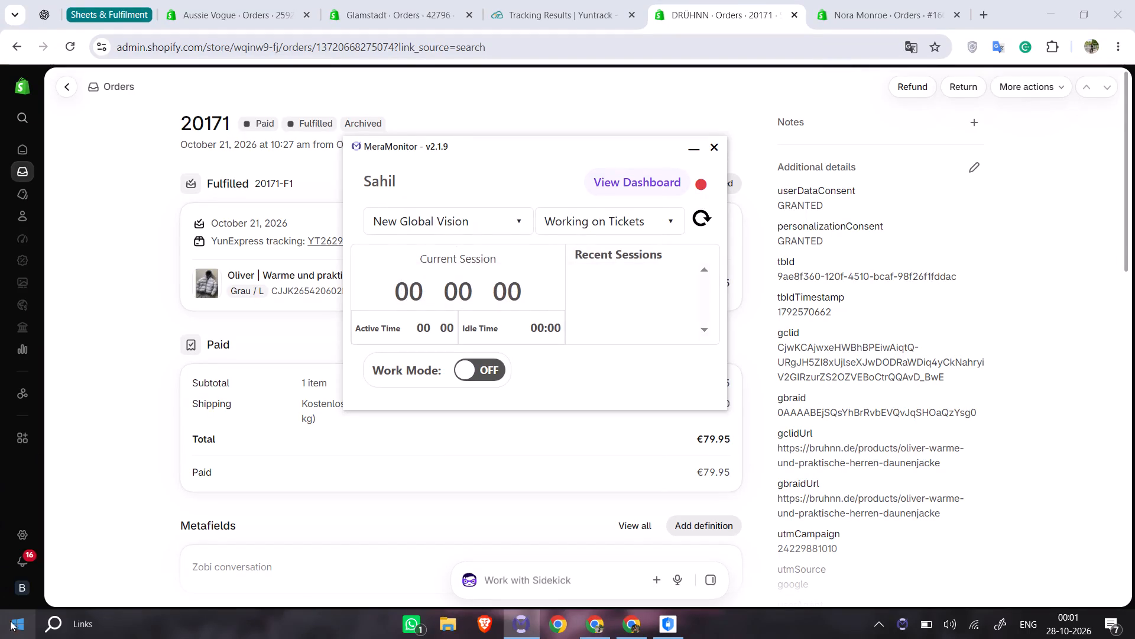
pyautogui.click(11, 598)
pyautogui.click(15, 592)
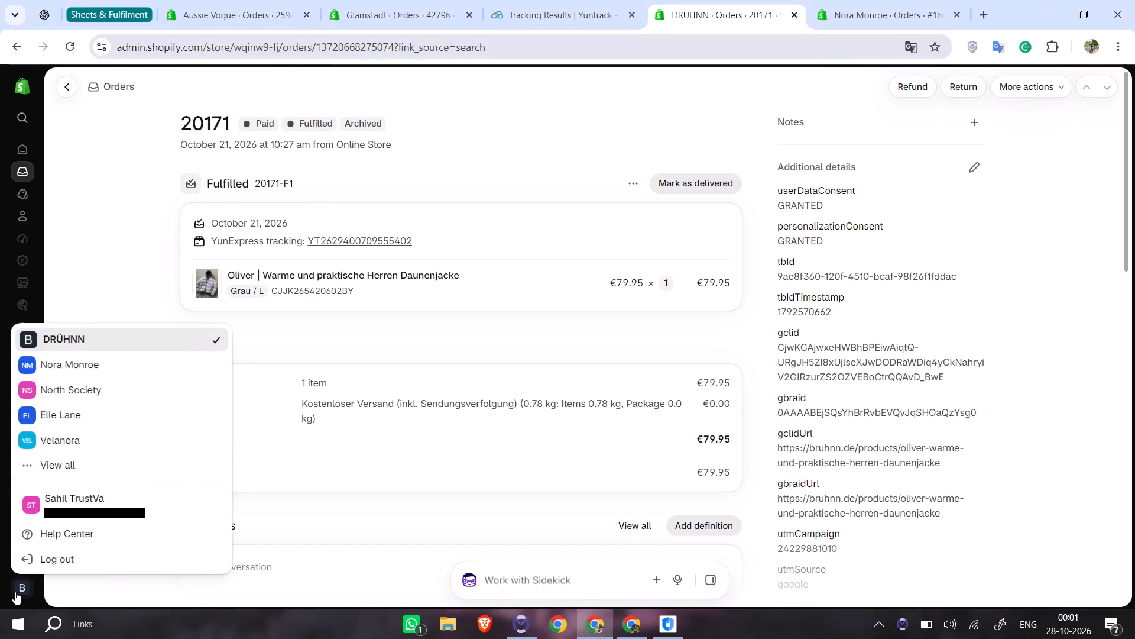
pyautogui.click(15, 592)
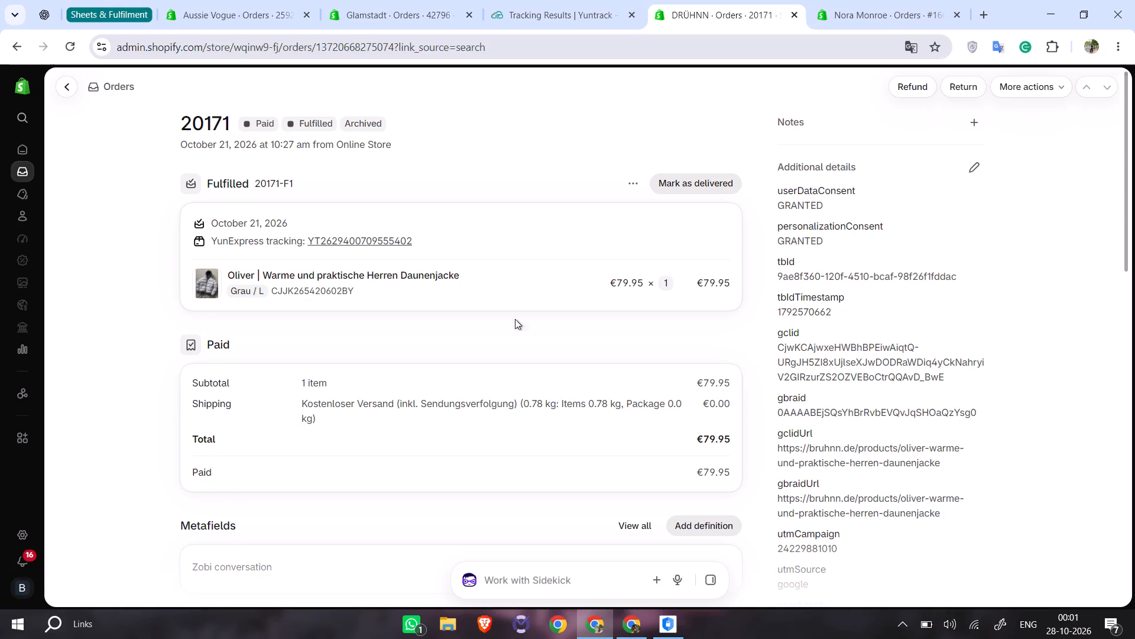
pyautogui.click(1115, 21)
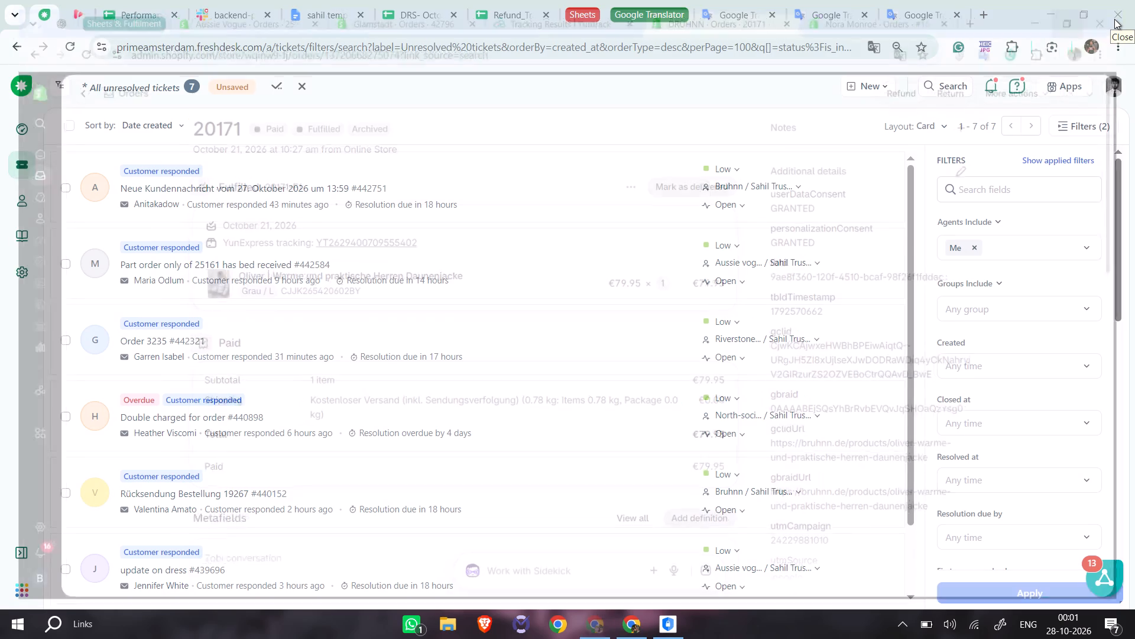